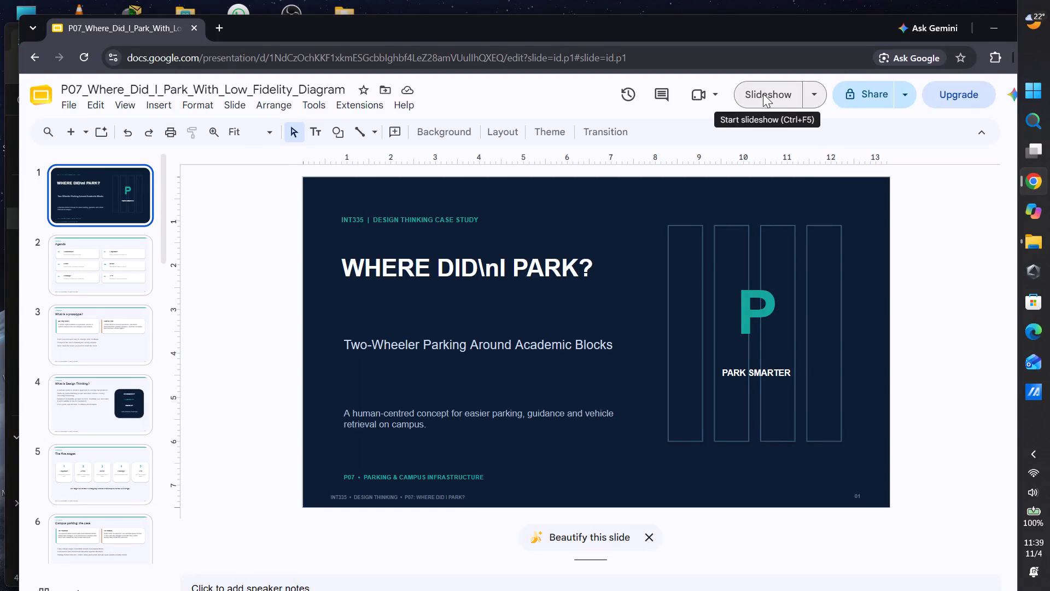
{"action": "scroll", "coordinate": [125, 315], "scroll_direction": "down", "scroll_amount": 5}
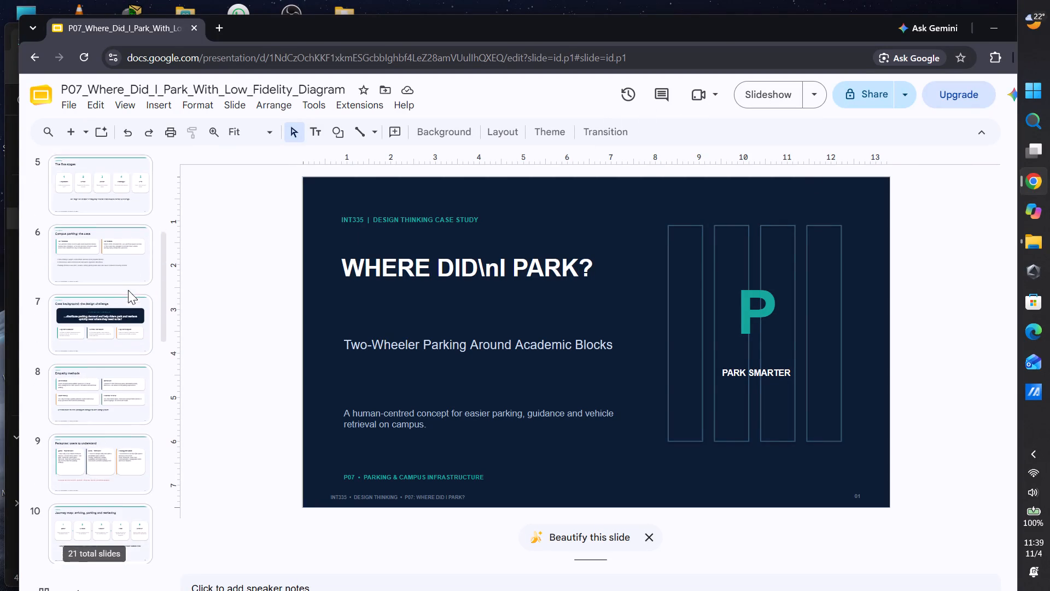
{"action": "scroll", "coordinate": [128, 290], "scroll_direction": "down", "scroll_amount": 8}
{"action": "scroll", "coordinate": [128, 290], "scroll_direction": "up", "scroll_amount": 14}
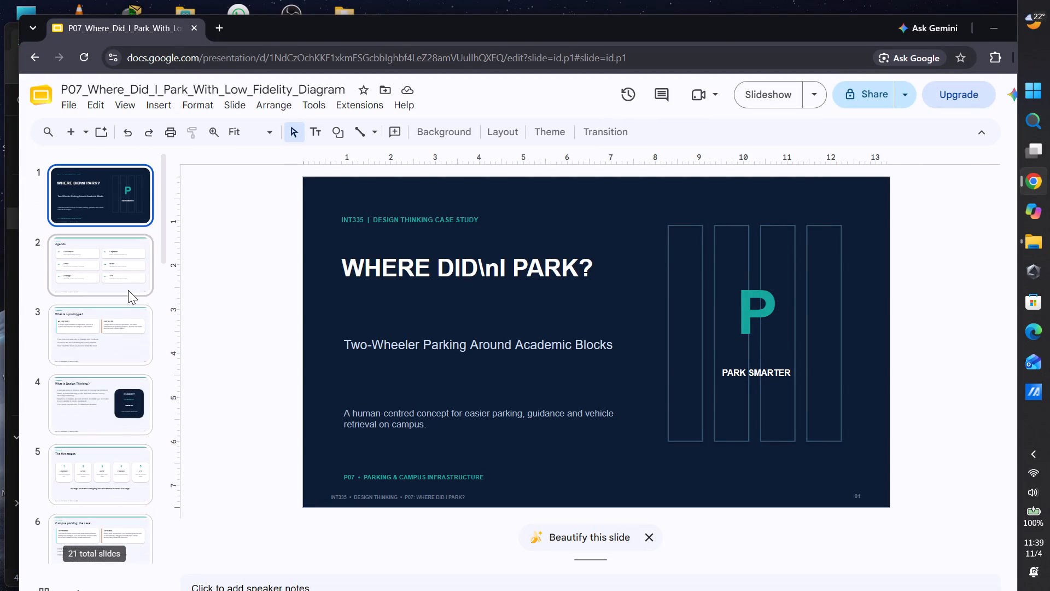
Correct the main title on slide 1 to read "WHERE DID I PARK?", removing the stray "\n".
{"action": "left_click", "coordinate": [128, 200]}
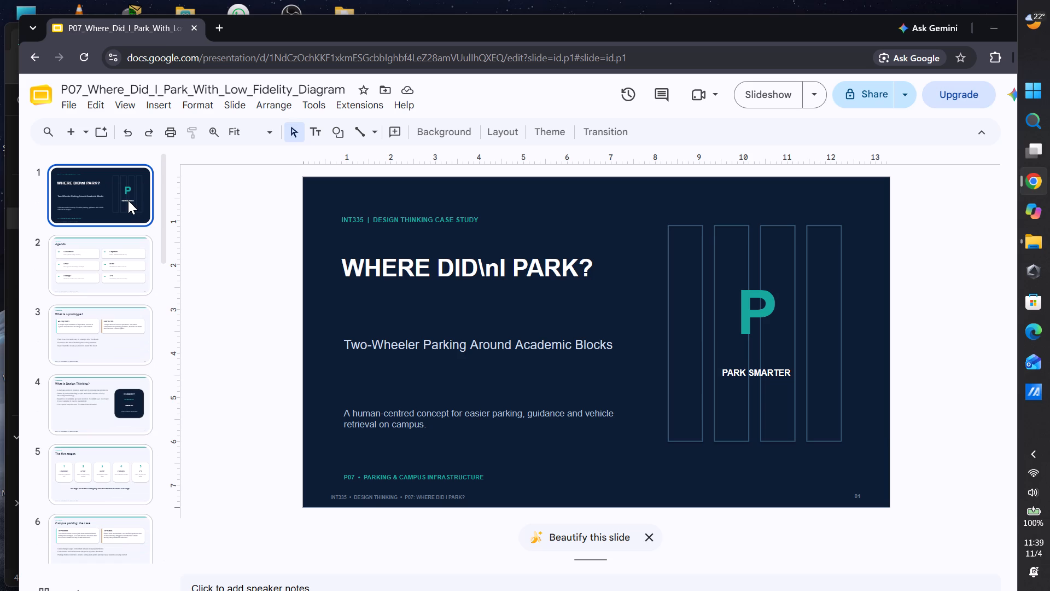
{"action": "left_click", "coordinate": [516, 285]}
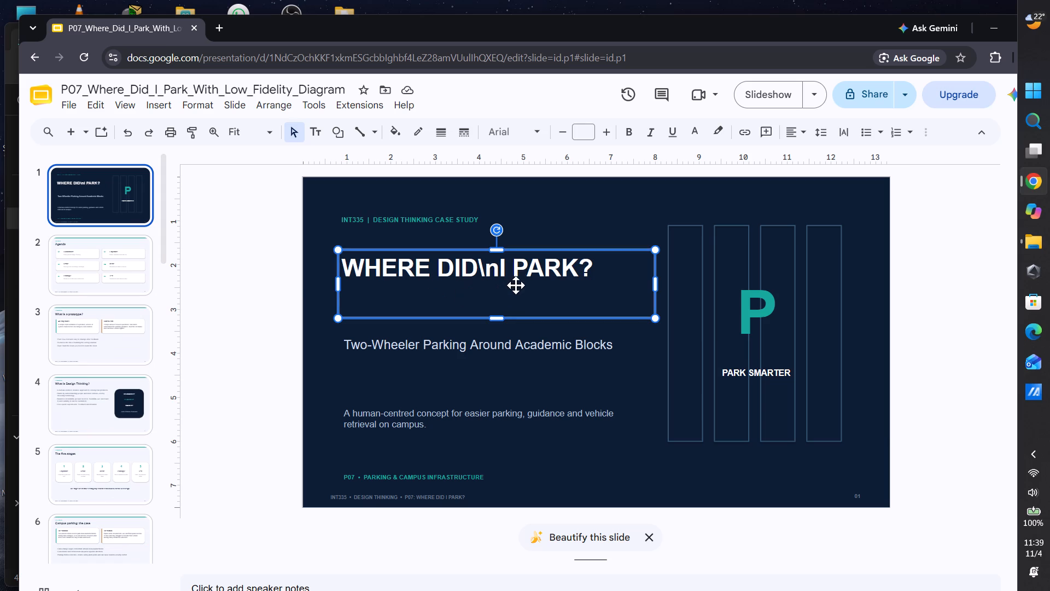
{"action": "left_click", "coordinate": [505, 274]}
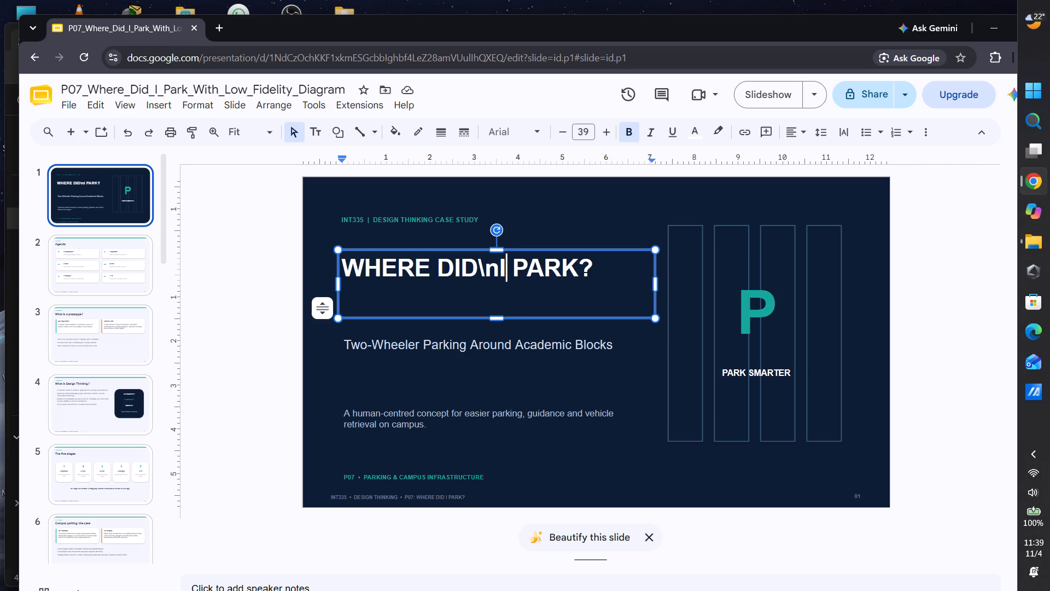
{"action": "key", "text": "backslash"}
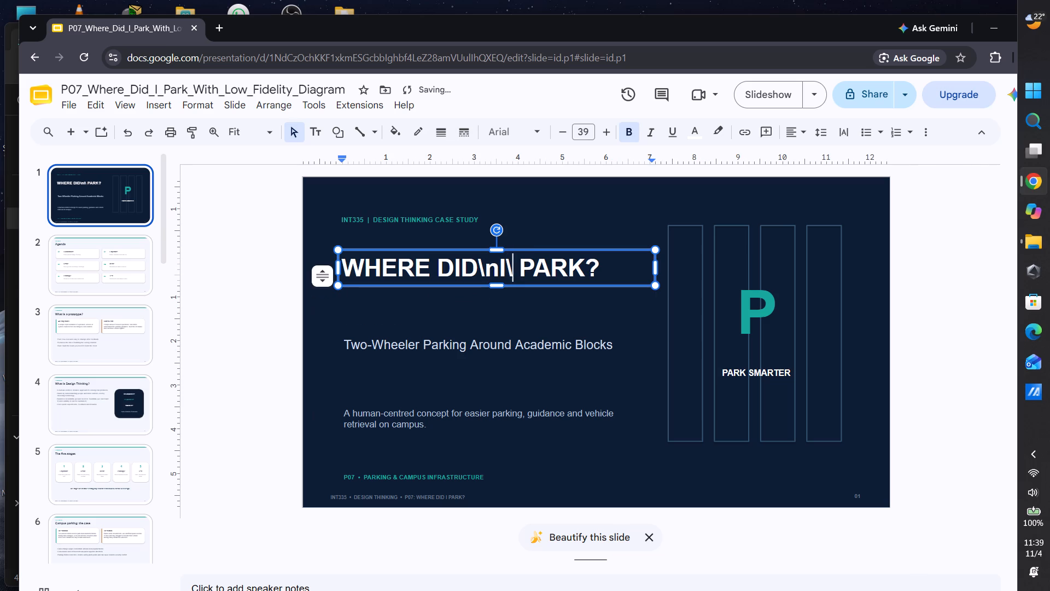
{"action": "key", "text": "BackSpace"}
{"action": "key", "text": "BackSpace"}
{"action": "key", "text": "BackSpace"}
{"action": "key", "text": "BackSpace"}
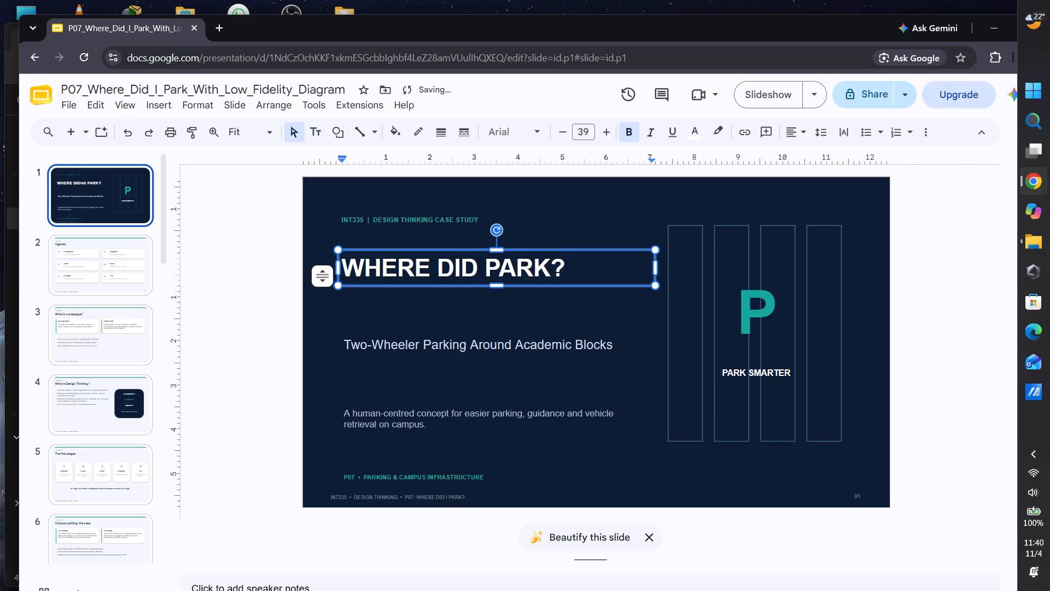
{"action": "key", "text": "space"}
{"action": "key", "text": "shift+i"}
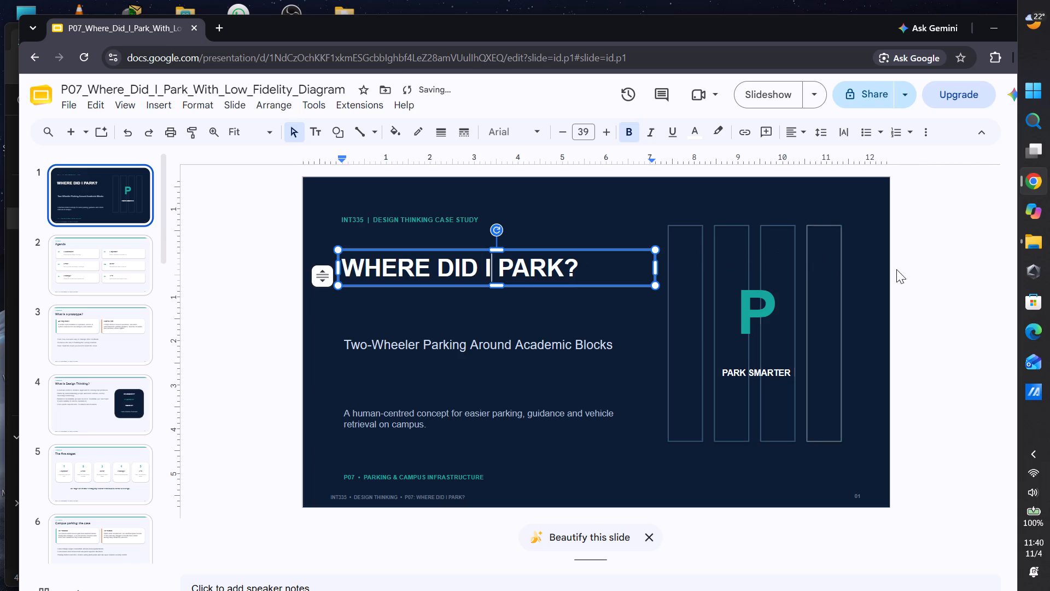
{"action": "left_click", "coordinate": [936, 285]}
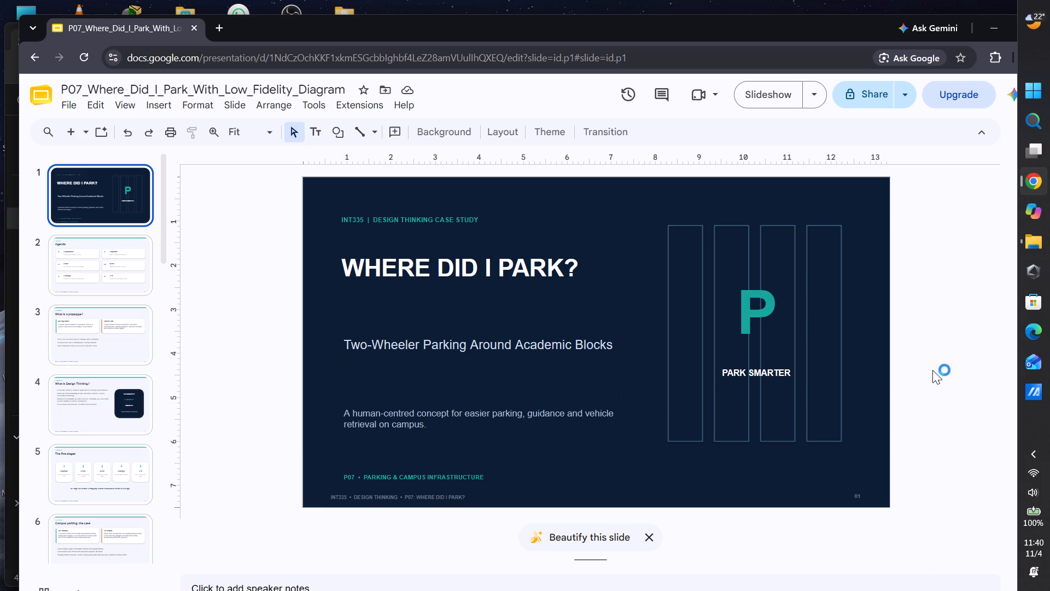
Review the Agenda, prototype and Design Thinking slides, slides 2 to 4, for content and text errors.
{"action": "key", "text": "Right"}
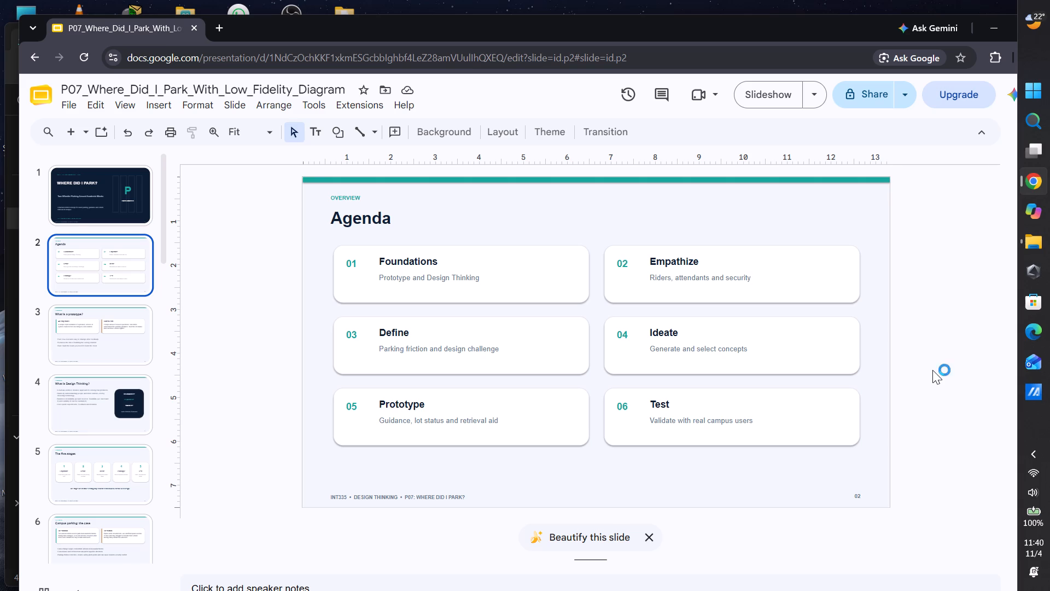
{"action": "key", "text": "Right"}
{"action": "key", "text": "Left"}
{"action": "key", "text": "Right"}
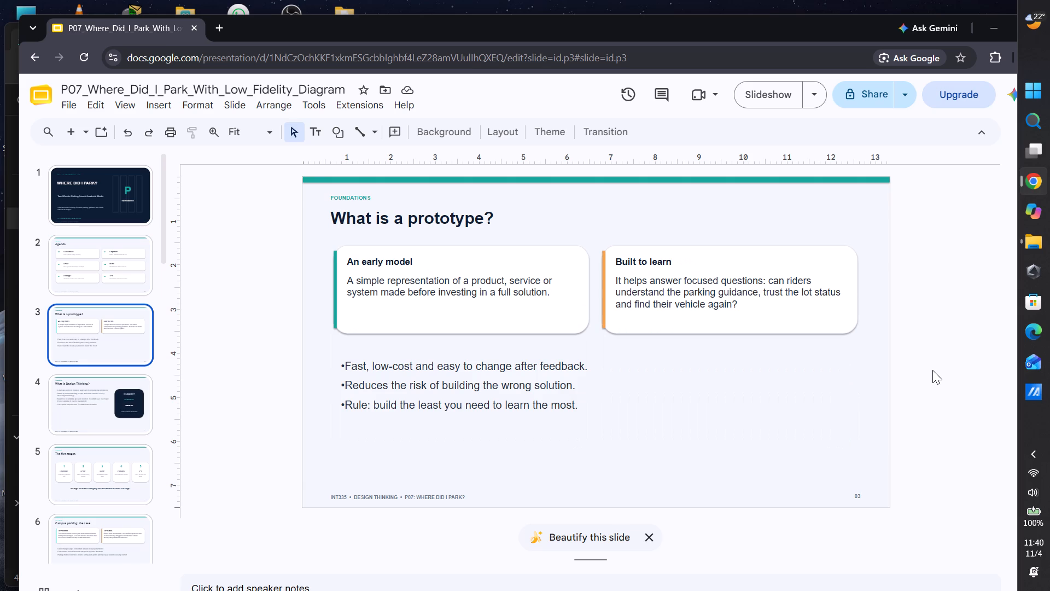
{"action": "key", "text": "Right"}
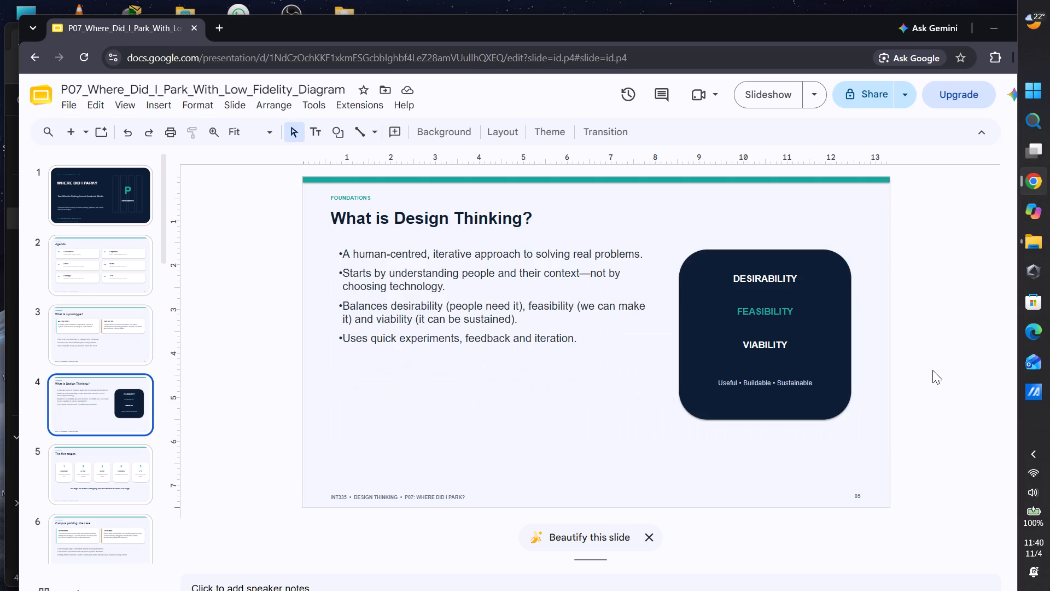
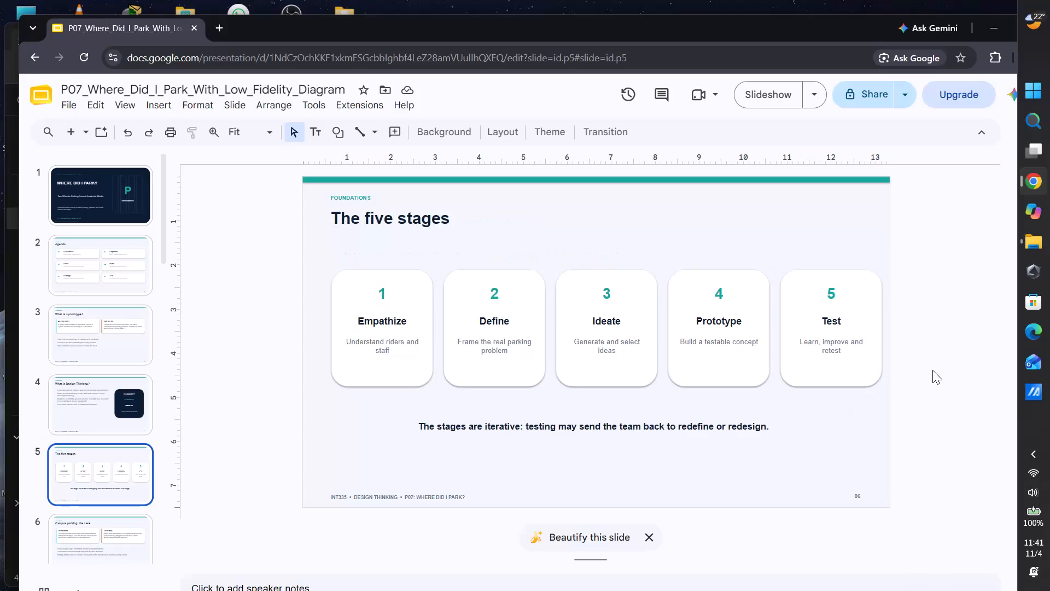
On the Personas slide, slide 9, remove the stray "\n\n" before "Needs" in the Aarav student rider card.
{"action": "key", "text": "Right"}
{"action": "key", "text": "Right"}
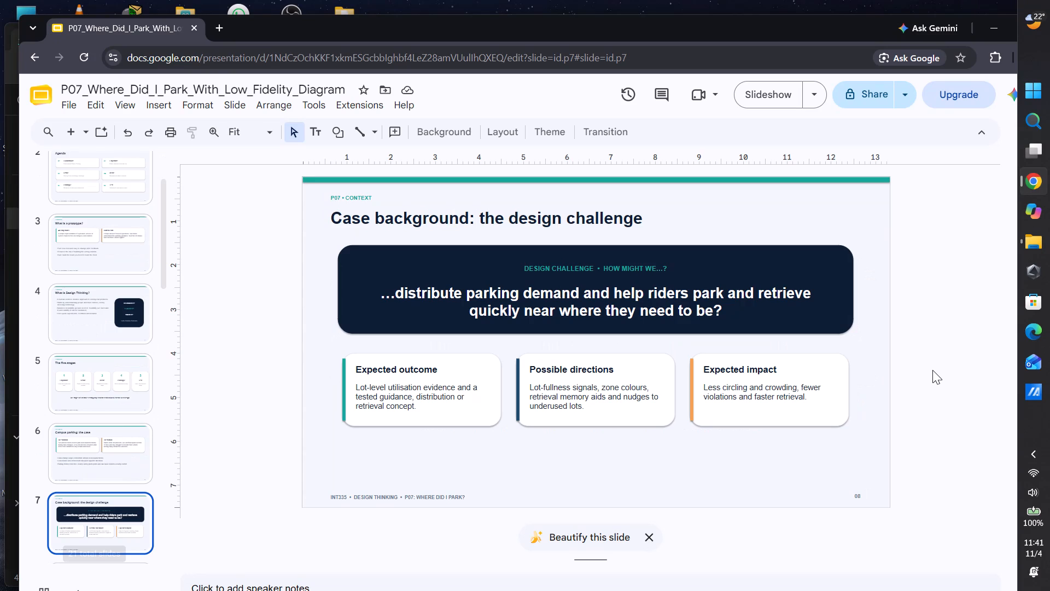
{"action": "key", "text": "Right"}
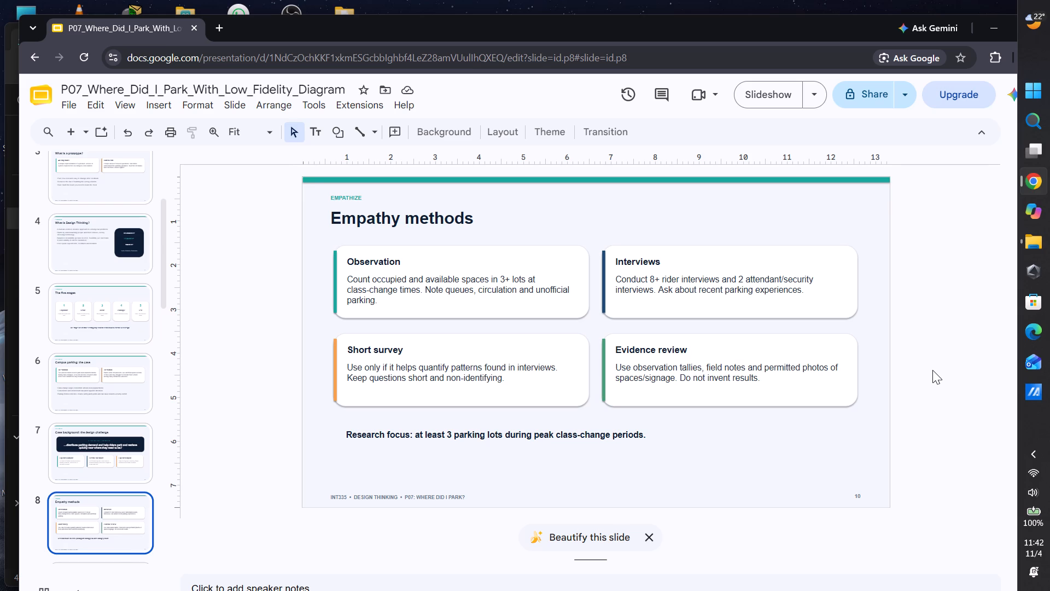
{"action": "key", "text": "Right"}
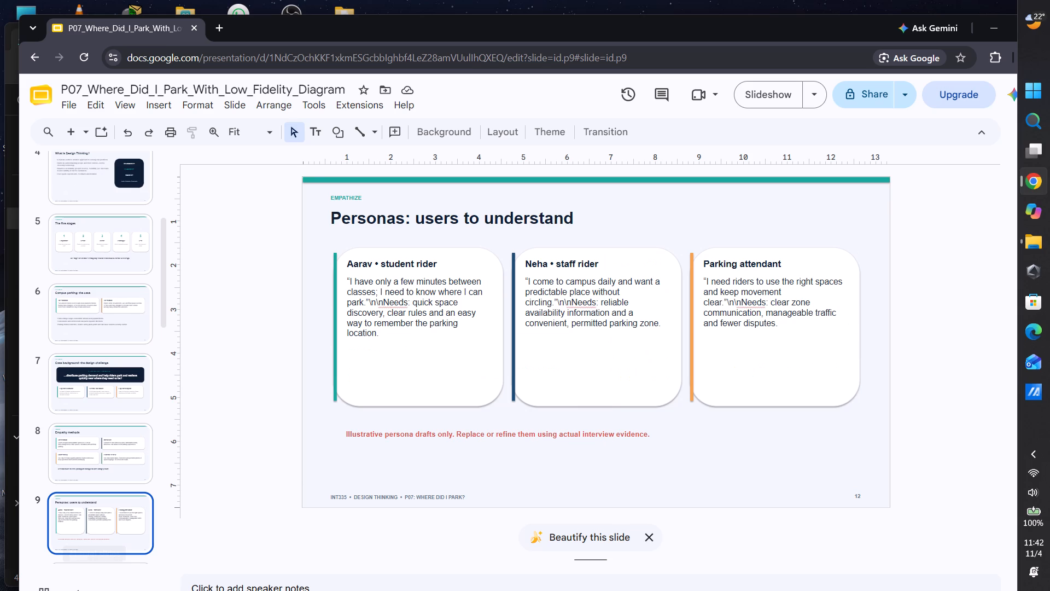
{"action": "left_click", "coordinate": [381, 303]}
{"action": "key", "text": "BackSpace"}
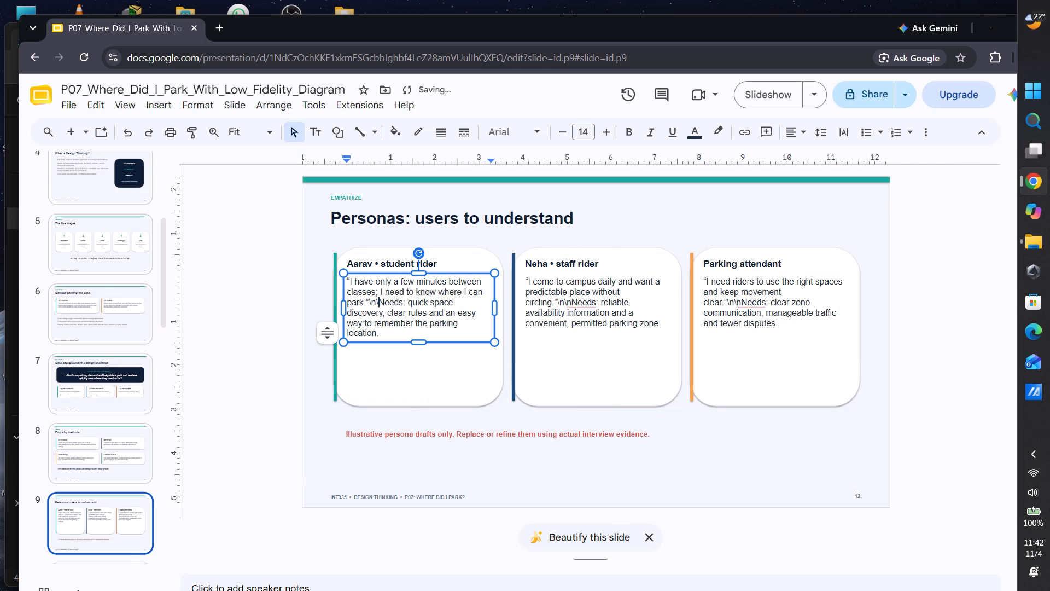
{"action": "key", "text": "BackSpace"}
{"action": "key", "text": "BackSpace"}
{"action": "key", "text": "BackSpace"}
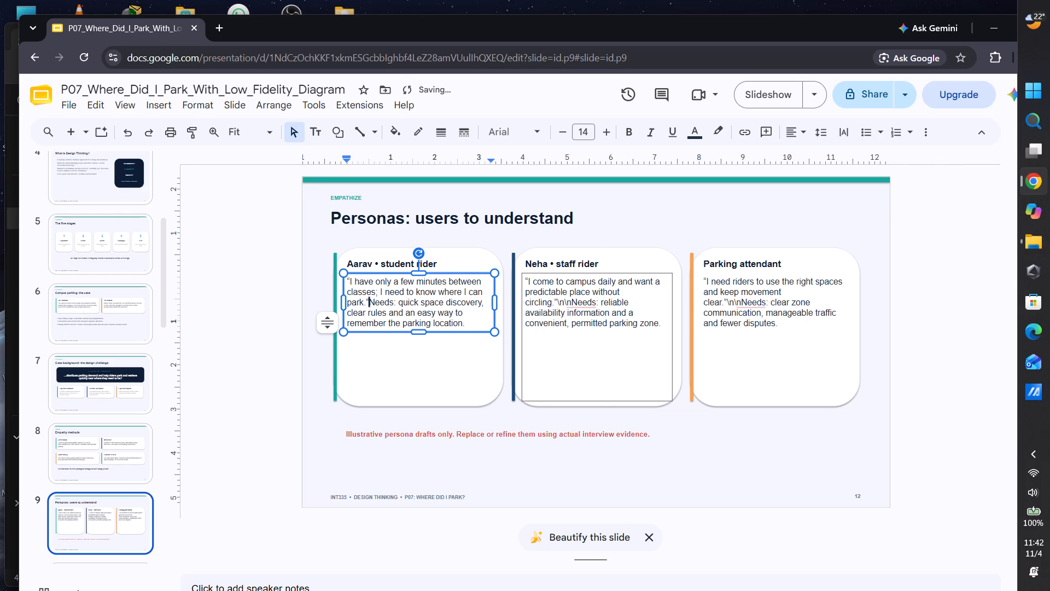
Remove the stray "\n\n" and the closing quotation mark before "Needs" in the Neha staff rider card.
{"action": "left_click", "coordinate": [569, 301]}
{"action": "key", "text": "BackSpace"}
{"action": "key", "text": "BackSpace"}
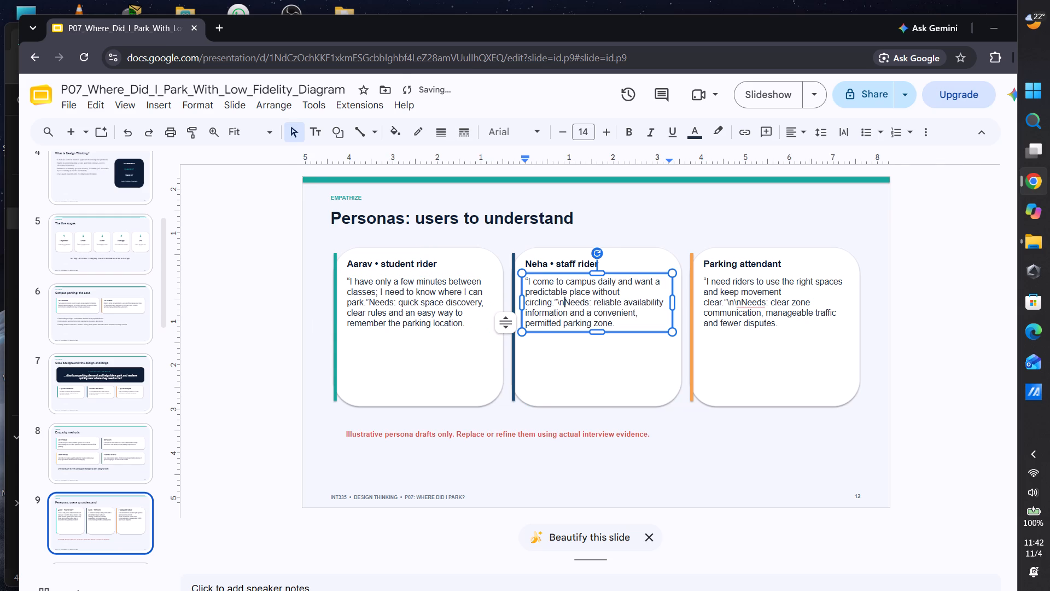
{"action": "key", "text": "BackSpace"}
{"action": "key", "text": "BackSpace"}
{"action": "key", "text": "BackSpace"}
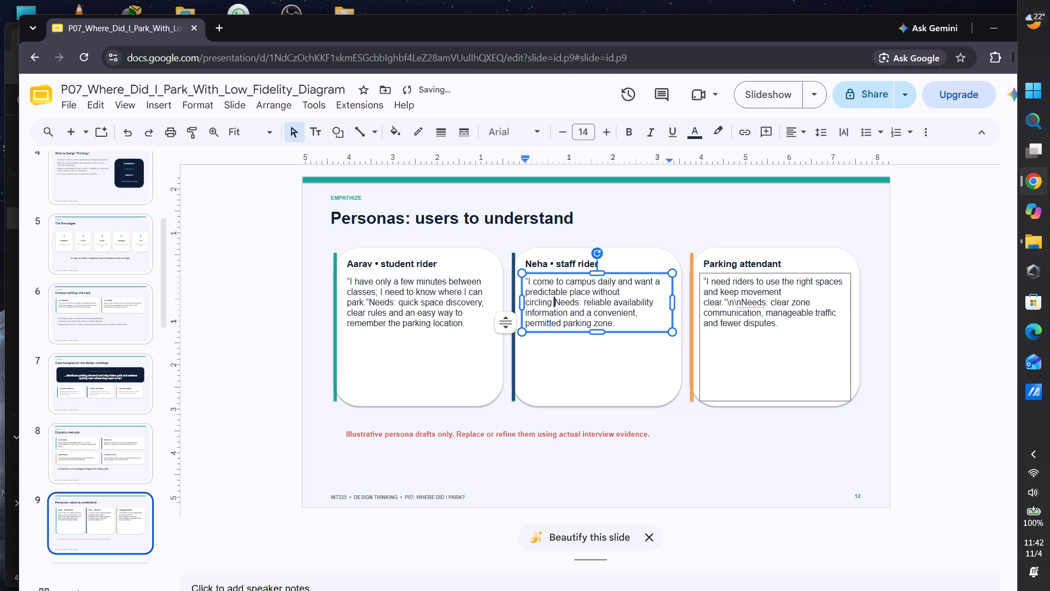
Remove the stray "\n\n" before "Needs" in the Parking attendant card.
{"action": "left_click", "coordinate": [743, 301]}
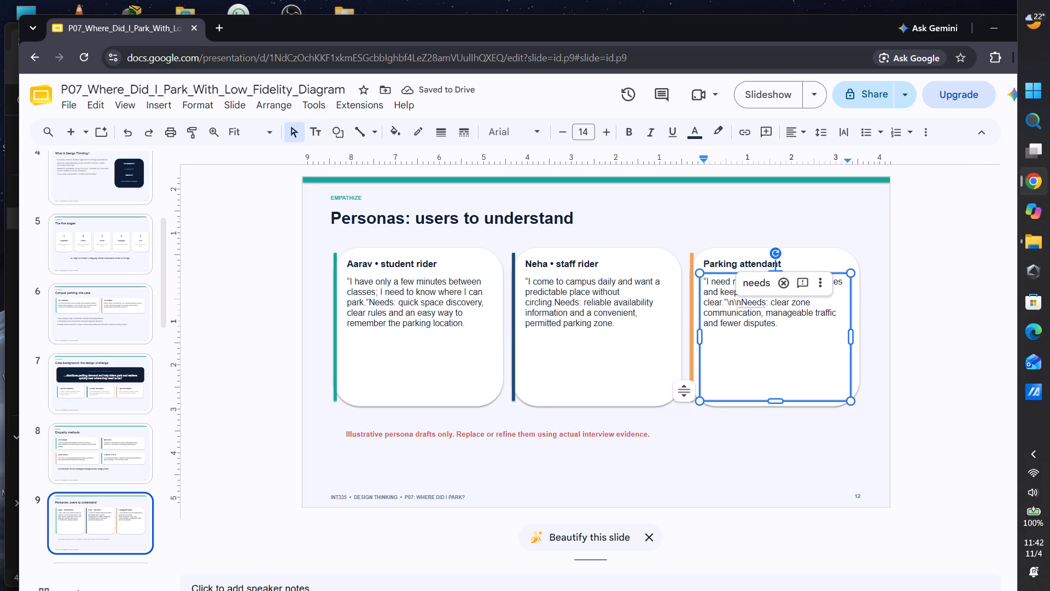
{"action": "key", "text": "BackSpace"}
{"action": "key", "text": "BackSpace"}
{"action": "key", "text": "BackSpace"}
{"action": "key", "text": "BackSpace"}
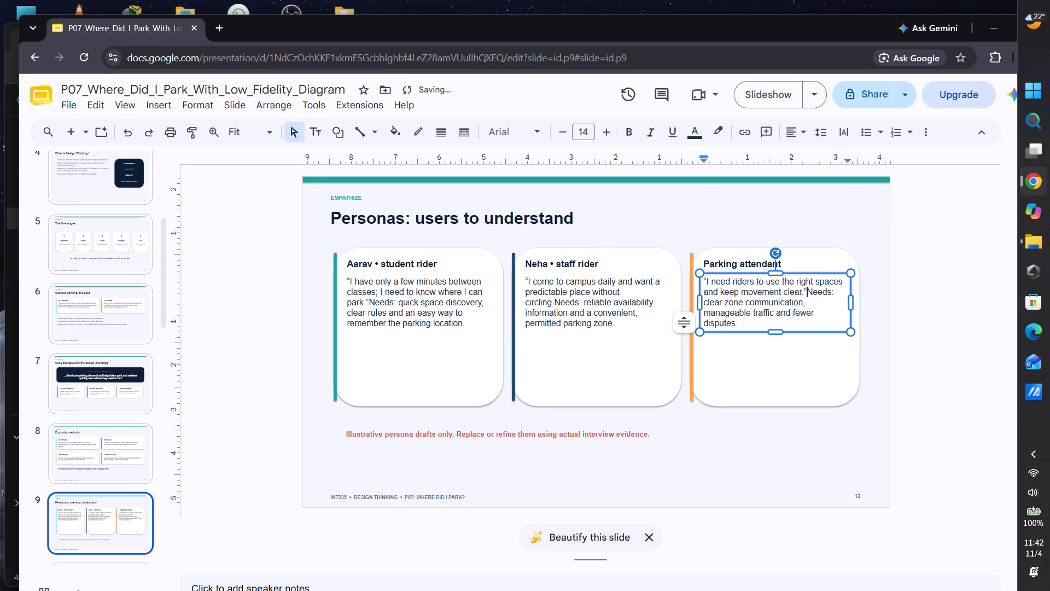
{"action": "left_click", "coordinate": [972, 346]}
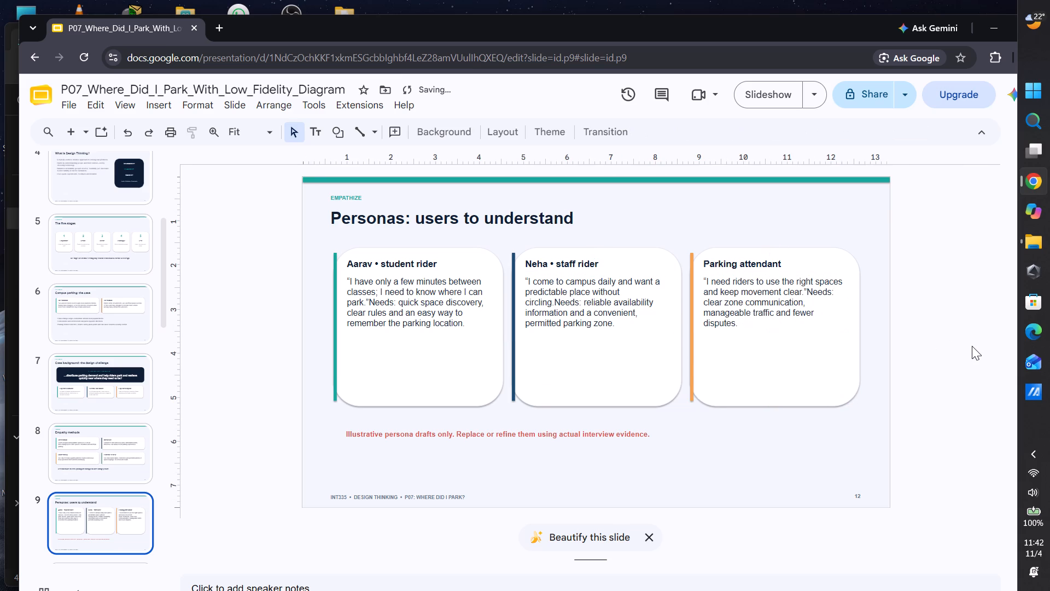
On slide 12, Problem statement (POV) and HMW, remove the stray "\n\n" after "space?" in the "How might we…?" card.
{"action": "key", "text": "Right"}
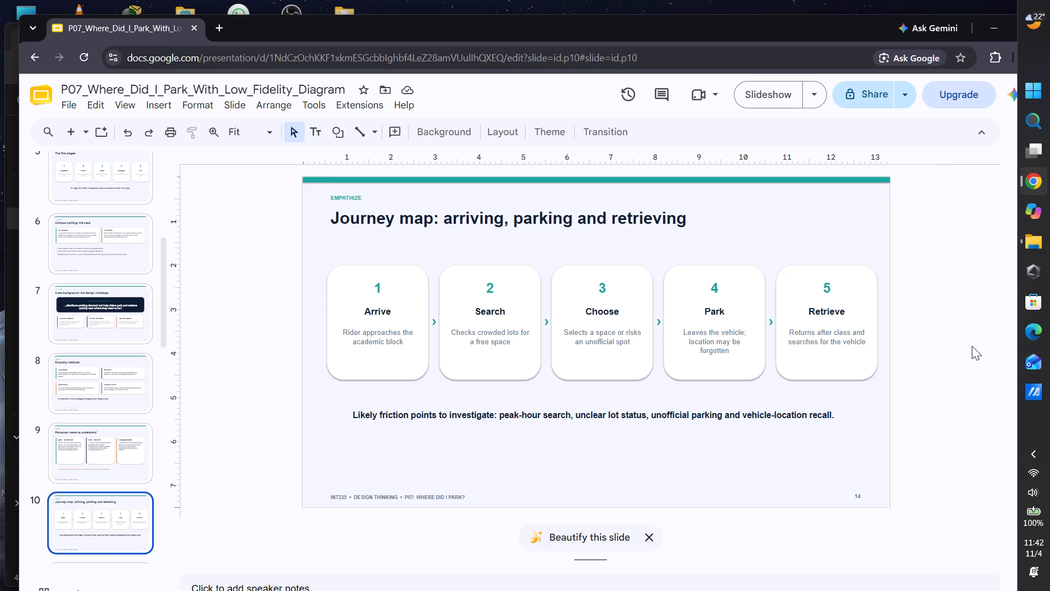
{"action": "key", "text": "Right"}
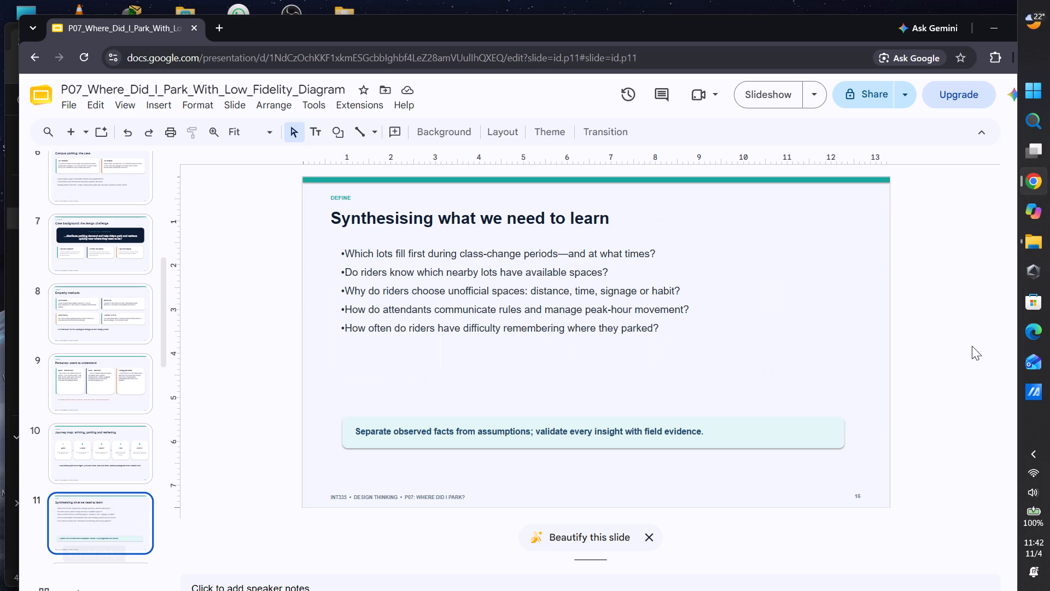
{"action": "key", "text": "Right"}
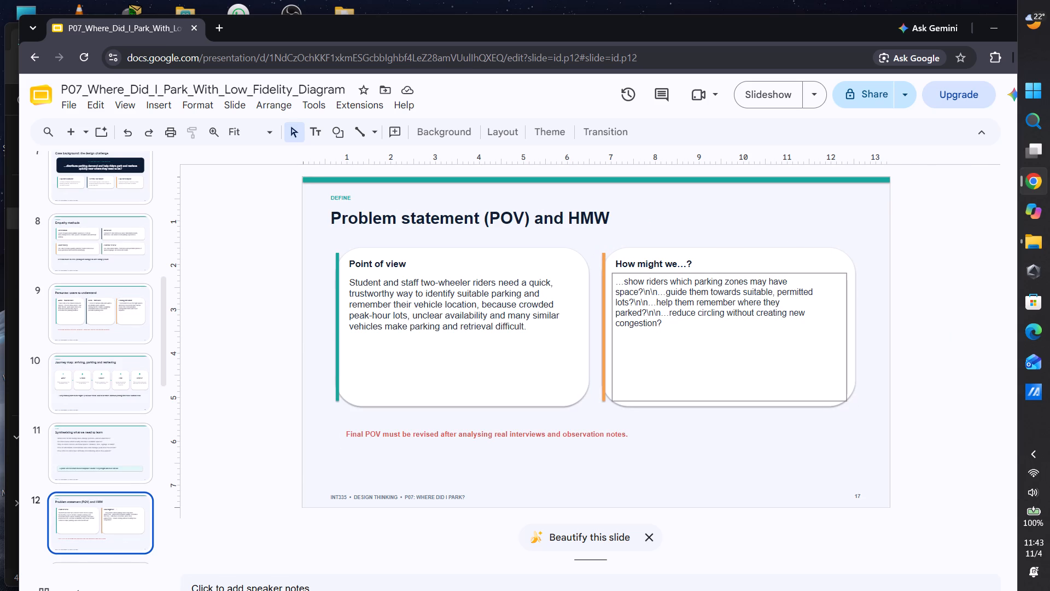
{"action": "left_click", "coordinate": [655, 291]}
{"action": "key", "text": "BackSpace"}
{"action": "key", "text": "BackSpace"}
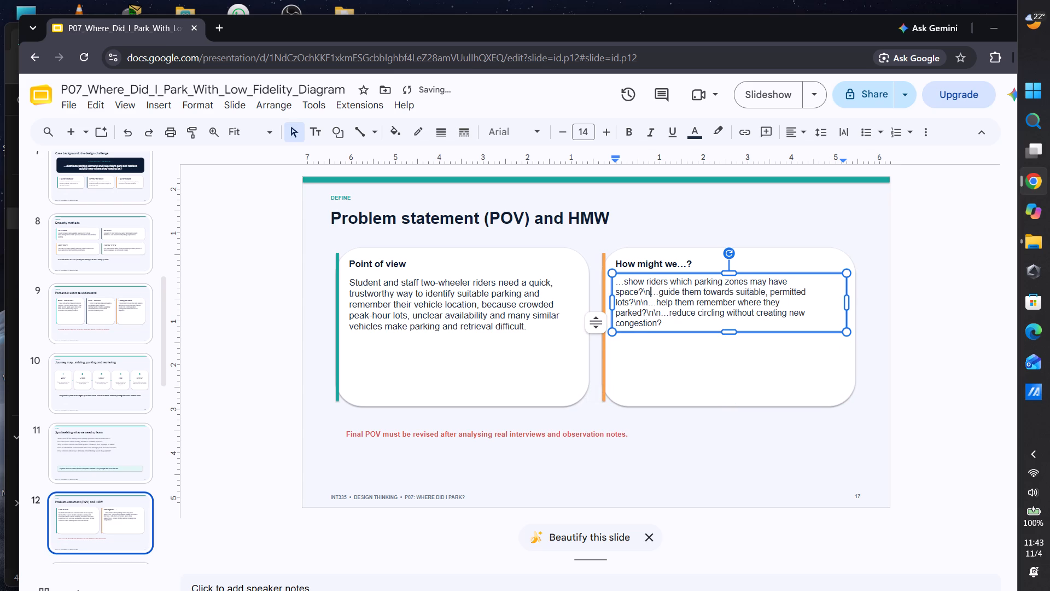
{"action": "key", "text": "BackSpace"}
{"action": "key", "text": "BackSpace"}
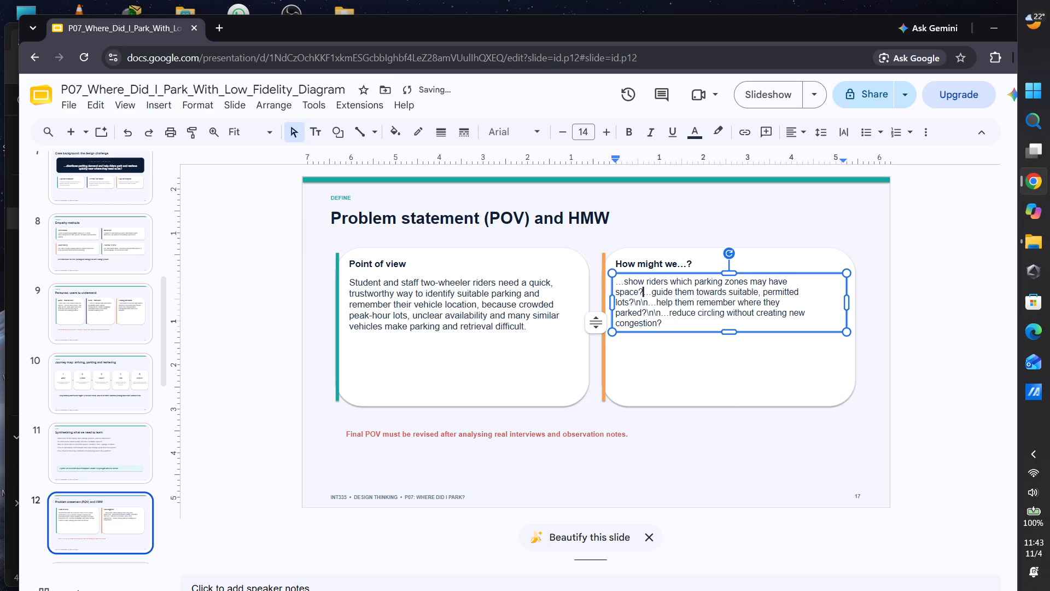
Remove the remaining stray "\n\n" after "lots?" and after "parked?" in the "How might we…?" card.
{"action": "left_click", "coordinate": [646, 302]}
{"action": "key", "text": "BackSpace"}
{"action": "key", "text": "BackSpace"}
{"action": "key", "text": "BackSpace"}
{"action": "key", "text": "BackSpace"}
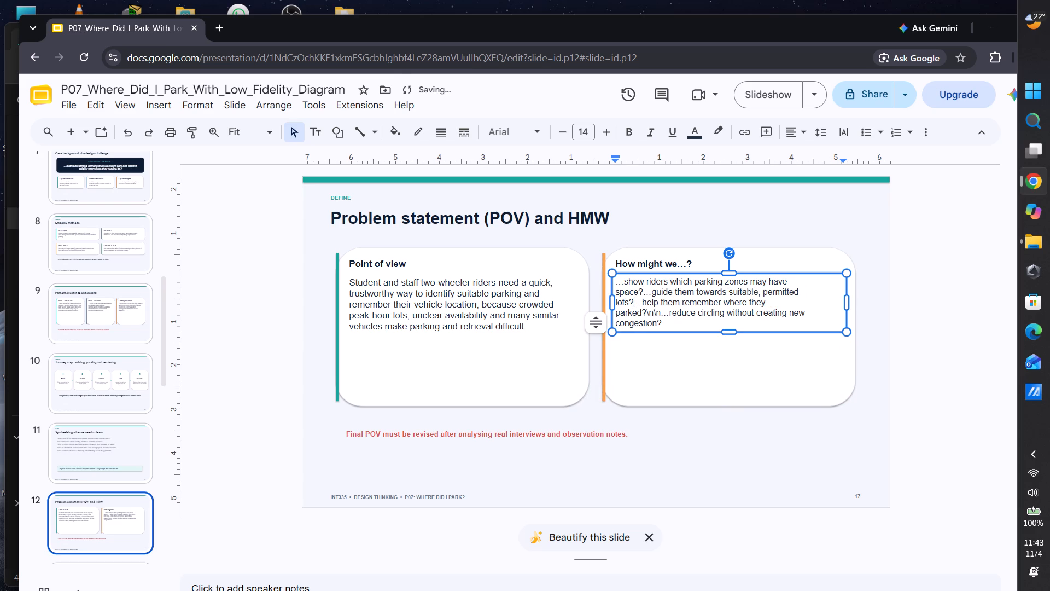
{"action": "left_click", "coordinate": [659, 313]}
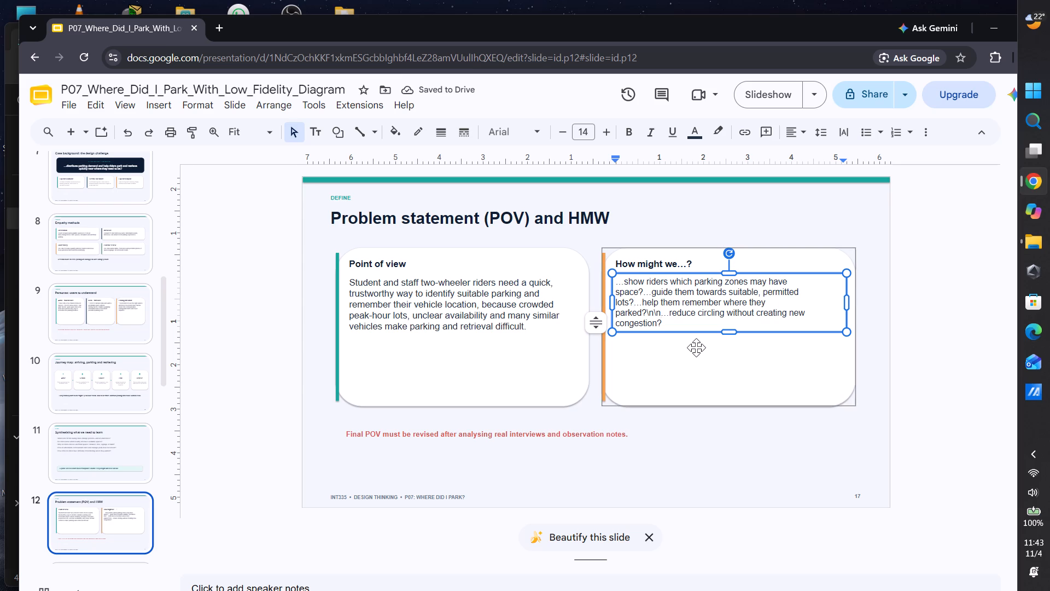
{"action": "key", "text": "BackSpace"}
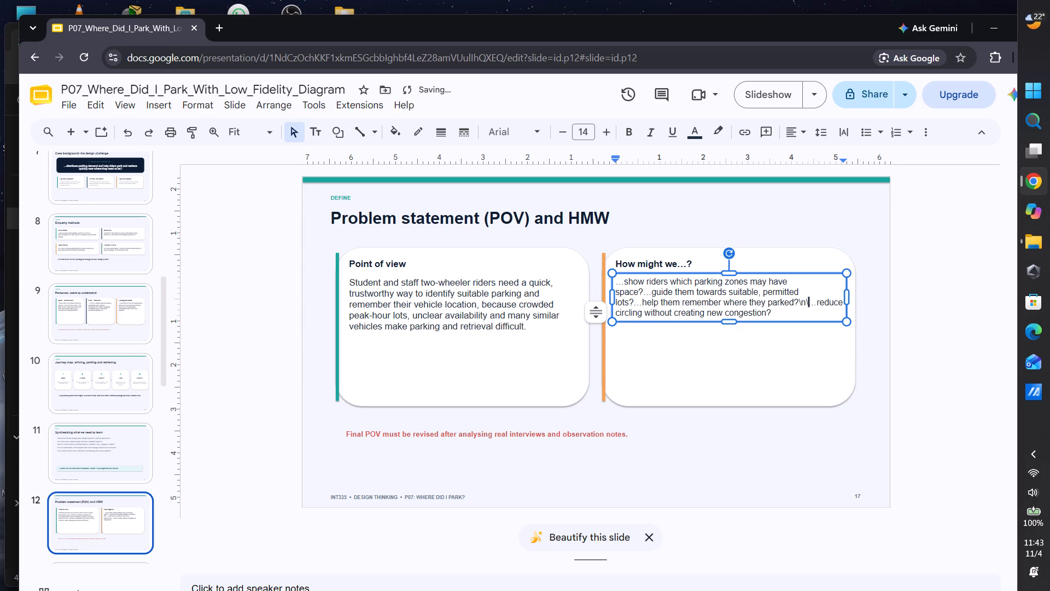
{"action": "key", "text": "BackSpace"}
{"action": "key", "text": "BackSpace"}
{"action": "key", "text": "BackSpace"}
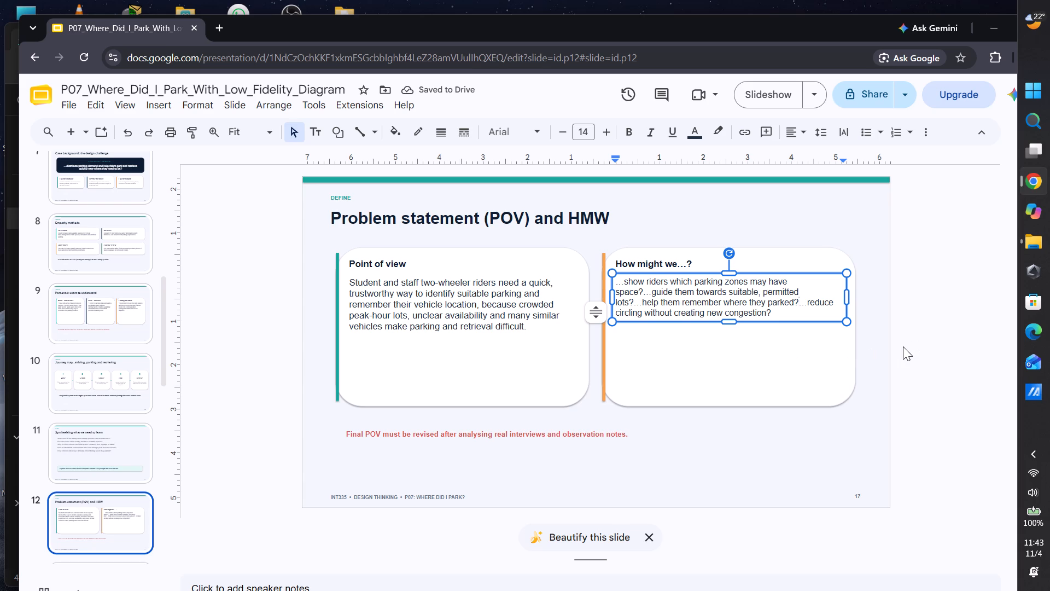
{"action": "key", "text": "Right"}
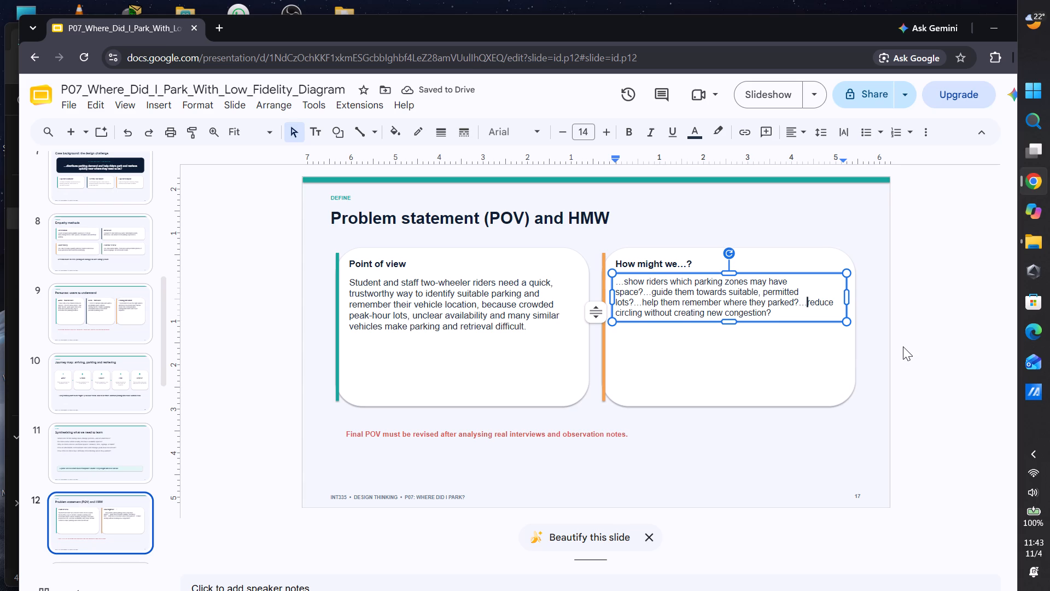
{"action": "left_click", "coordinate": [903, 346]}
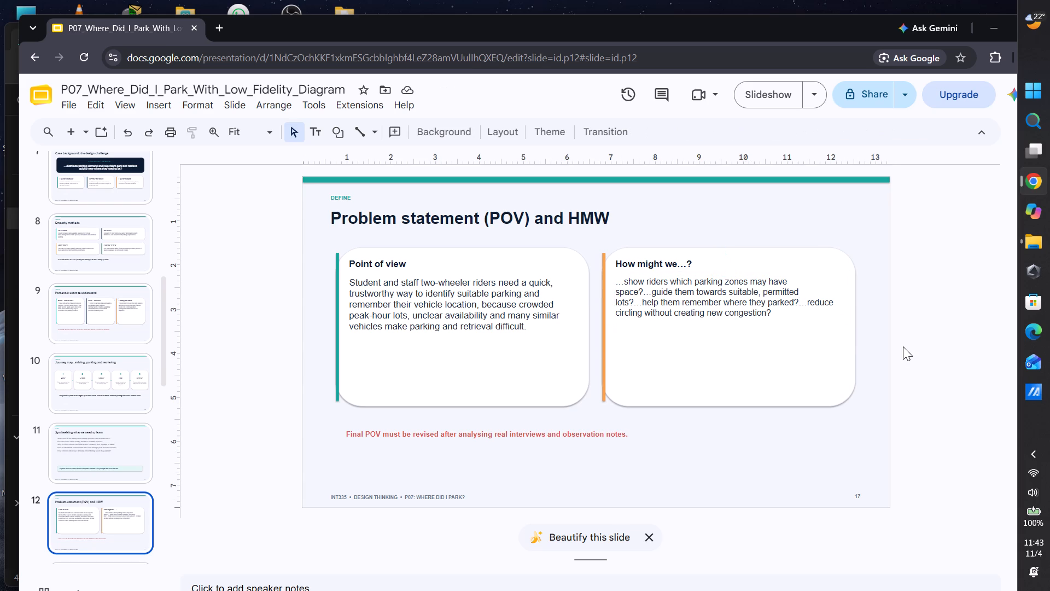
On the Ideation slide, slide 13, remove both stray "\n\n" strings, before "Crazy 8s" and before "Mind map", in the Brainstorm card.
{"action": "key", "text": "Right"}
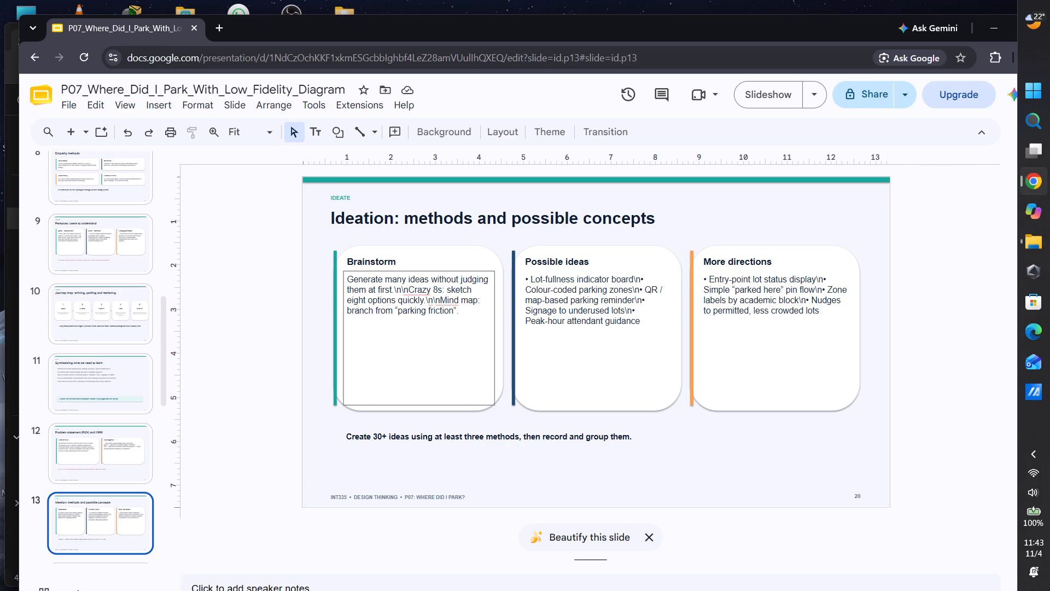
{"action": "left_click", "coordinate": [407, 289]}
{"action": "key", "text": "BackSpace"}
{"action": "key", "text": "BackSpace"}
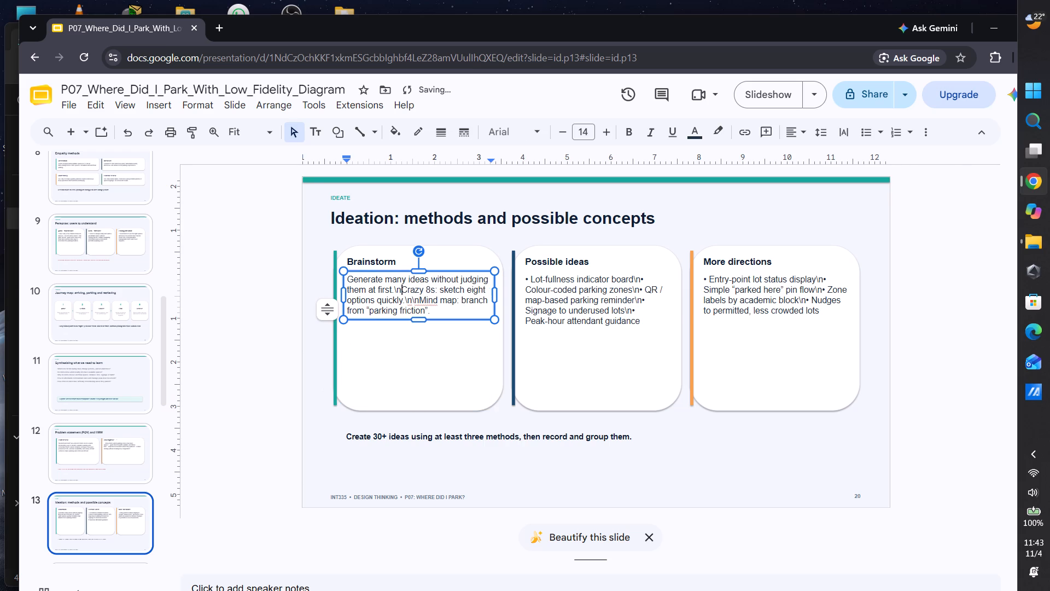
{"action": "key", "text": "BackSpace"}
{"action": "key", "text": "BackSpace"}
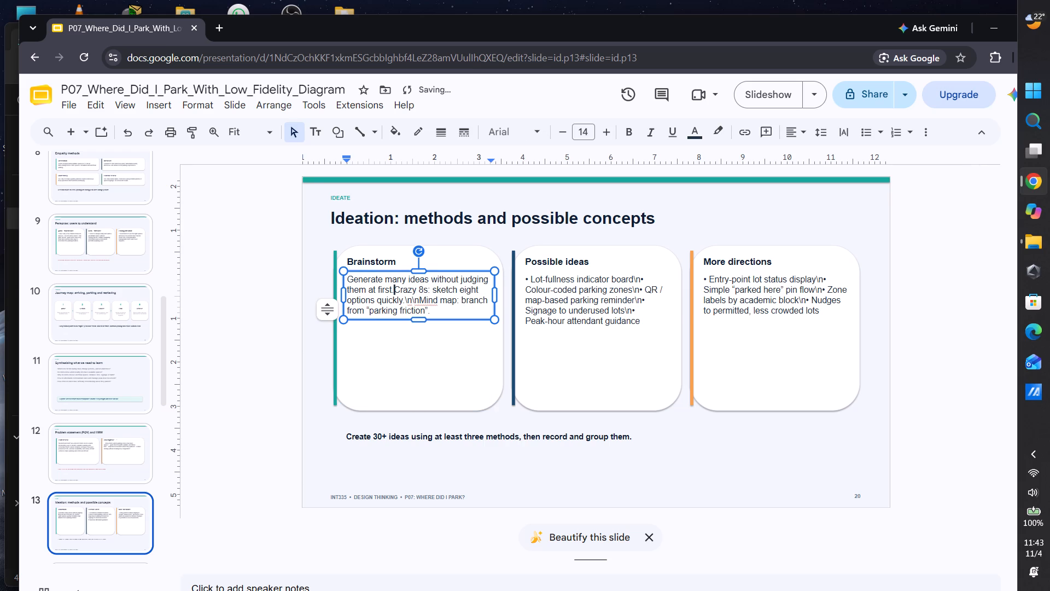
{"action": "left_click", "coordinate": [417, 302]}
{"action": "key", "text": "BackSpace"}
{"action": "key", "text": "BackSpace"}
{"action": "key", "text": "BackSpace"}
{"action": "key", "text": "BackSpace"}
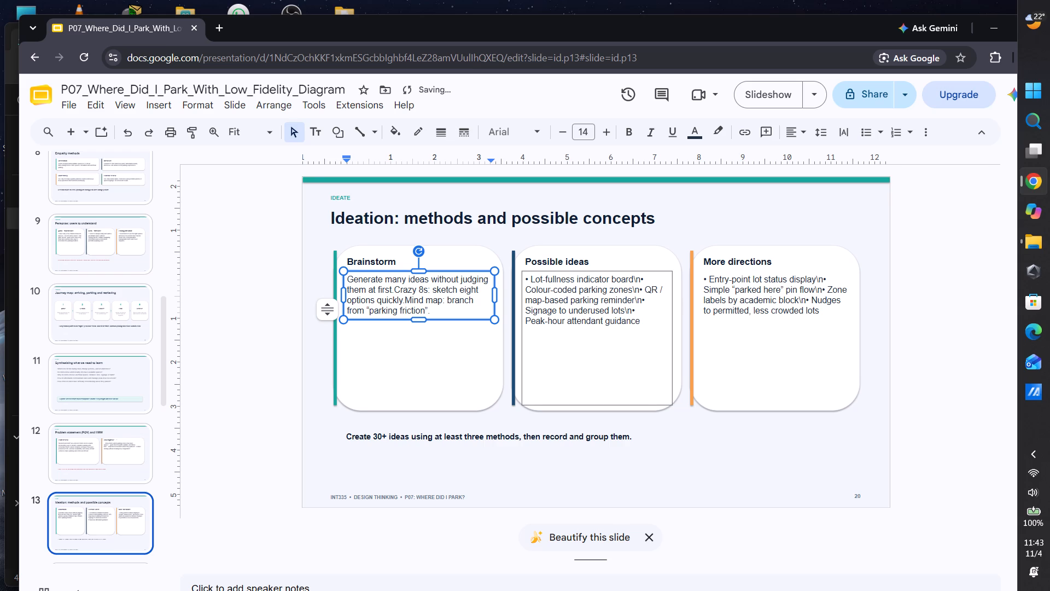
Remove the stray "\n" after "Lot-fullness indicator board" and after "Colour-coded parking zones" in the Possible ideas card.
{"action": "left_click", "coordinate": [637, 278]}
{"action": "key", "text": "Right"}
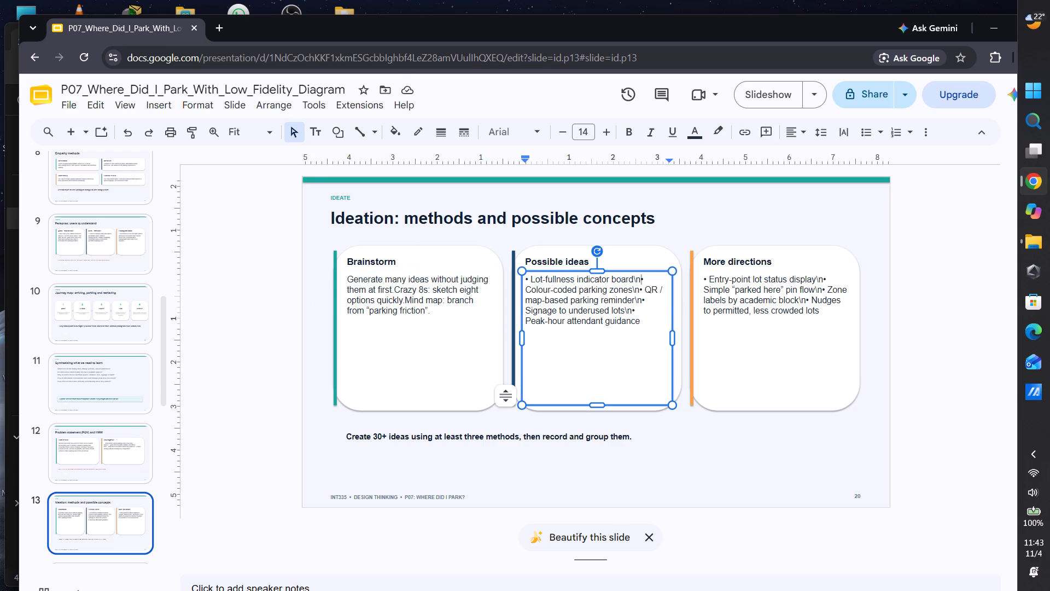
{"action": "key", "text": "BackSpace"}
{"action": "key", "text": "BackSpace"}
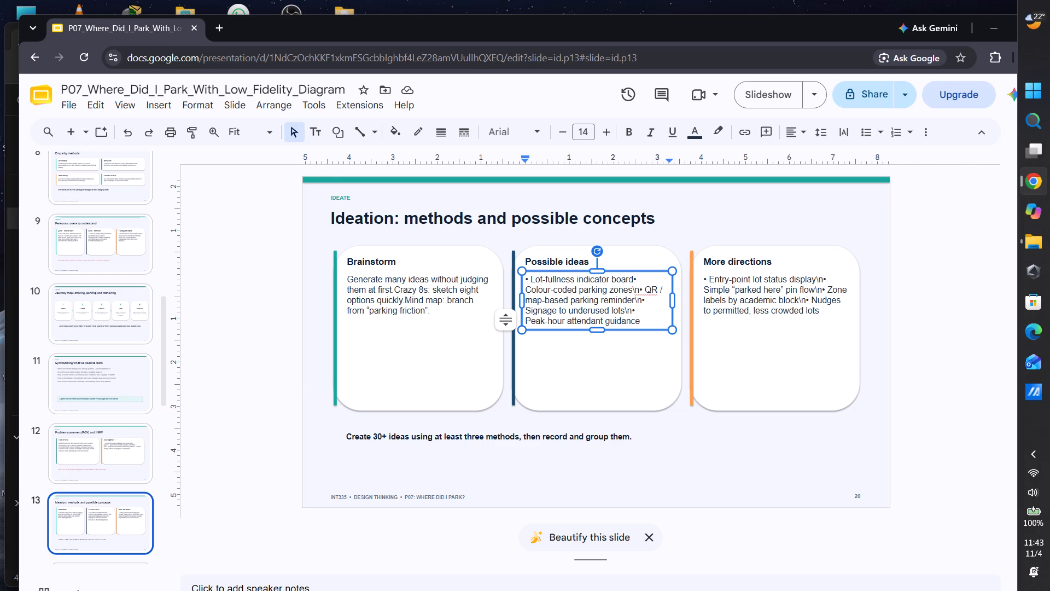
{"action": "key", "text": "Down"}
{"action": "key", "text": "Right"}
{"action": "key", "text": "Right"}
{"action": "key", "text": "BackSpace"}
{"action": "key", "text": "BackSpace"}
Delete the slash between "QR" and "map-based parking reminder" in the Possible ideas card.
{"action": "left_click", "coordinate": [656, 286]}
{"action": "key", "text": "BackSpace"}
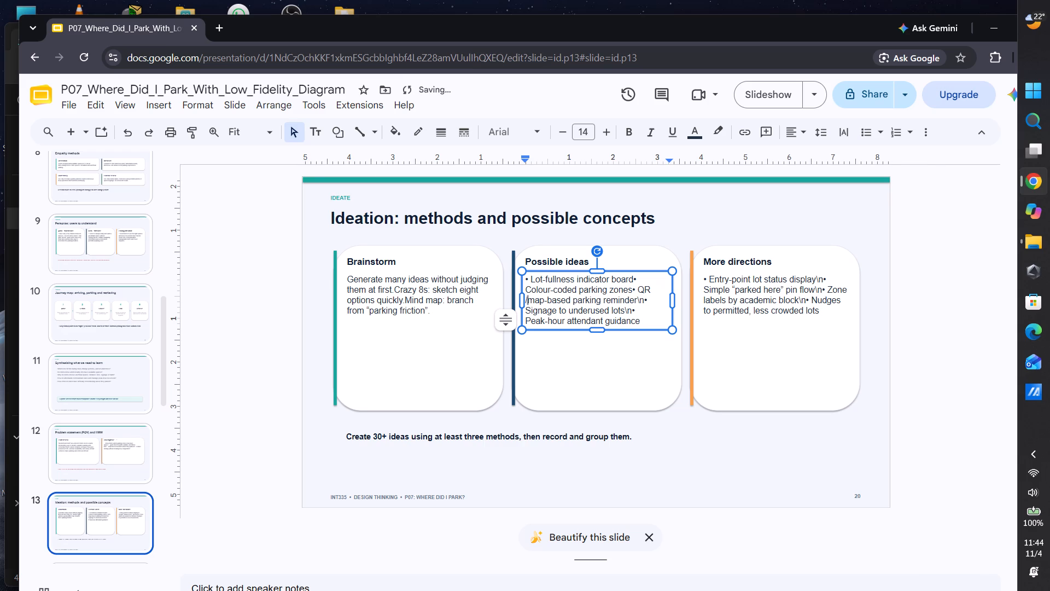
{"action": "key", "text": "BackSpace"}
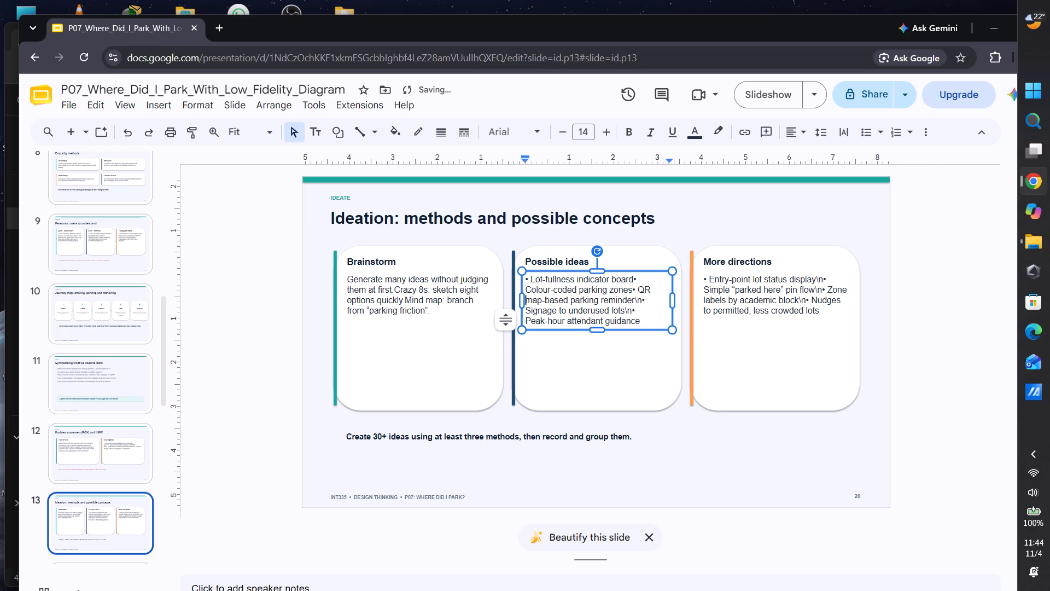
Remove the stray "\n" after "map-based parking reminder" in the Possible ideas card.
{"action": "left_click", "coordinate": [643, 297]}
{"action": "key", "text": "Left"}
{"action": "key", "text": "BackSpace"}
{"action": "key", "text": "BackSpace"}
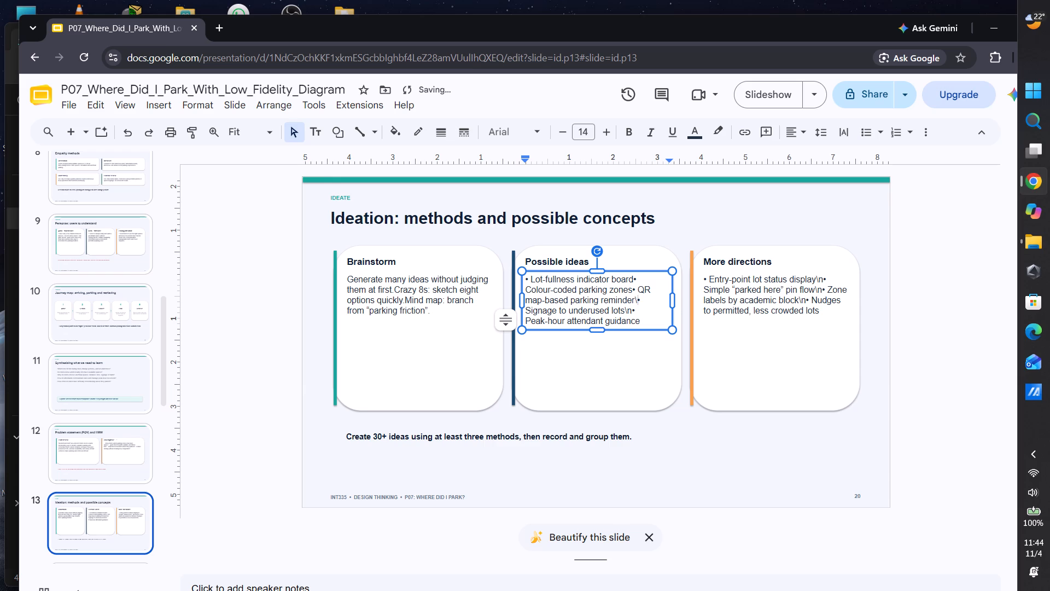
In the Possible ideas card, move the "Peak-hour attendant guidance" bullet to its own line and remove the stray "\n" after "Signage to underused lots".
{"action": "left_click", "coordinate": [631, 312]}
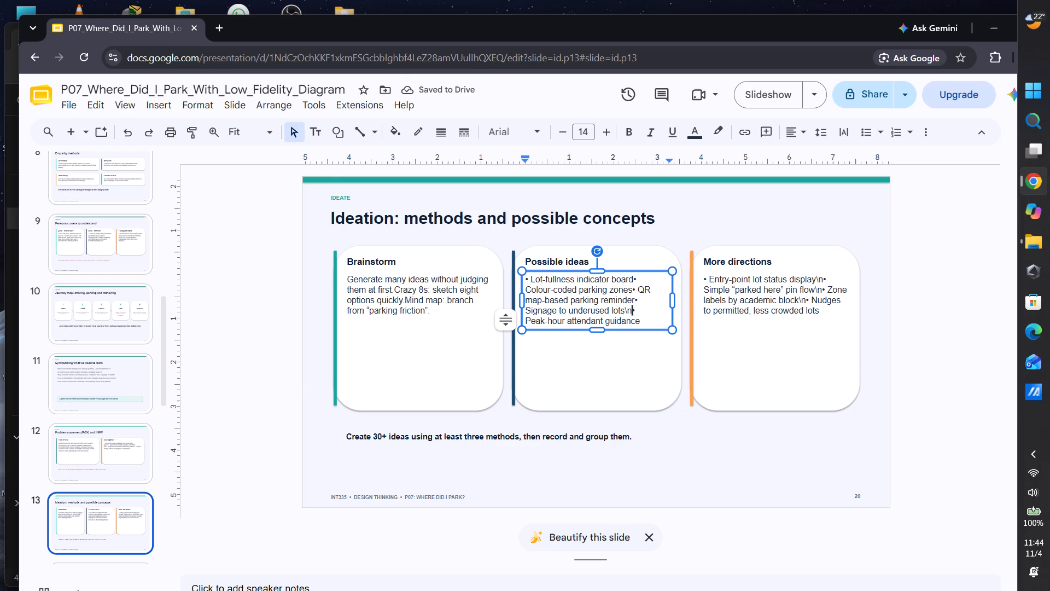
{"action": "key", "text": "Return"}
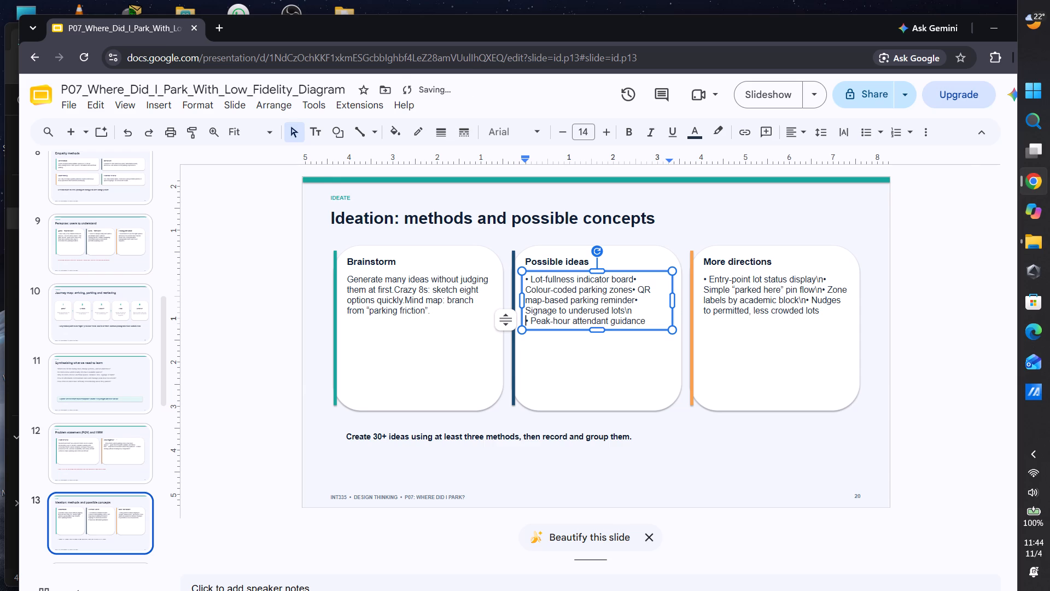
{"action": "left_click", "coordinate": [639, 312]}
{"action": "key", "text": "BackSpace"}
{"action": "key", "text": "BackSpace"}
Move the "Signage to underused lots" bullet to its own line in the Possible ideas card.
{"action": "left_click", "coordinate": [632, 300]}
{"action": "key", "text": "Return"}
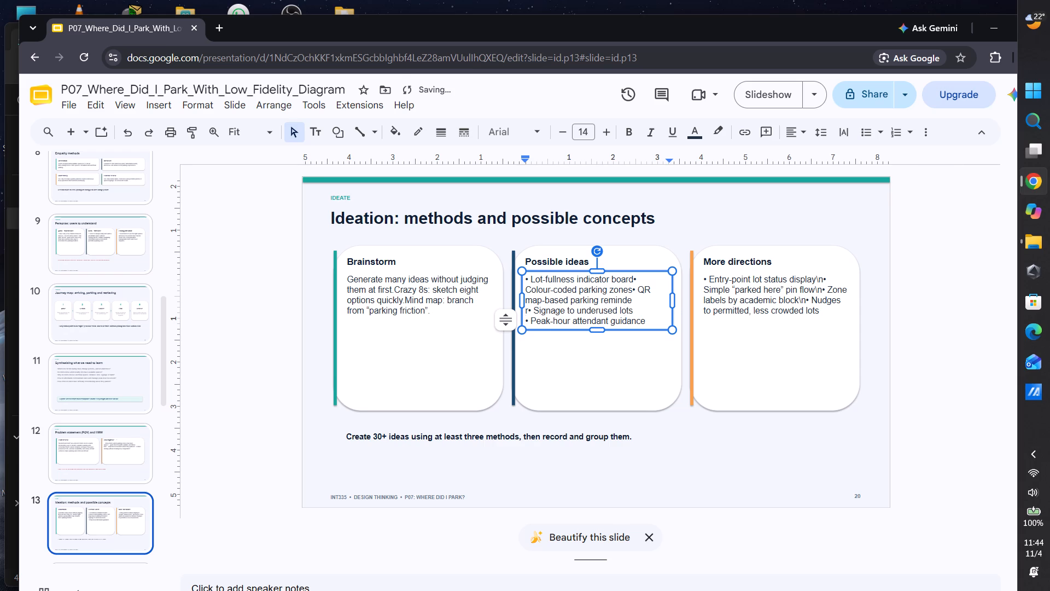
{"action": "key", "text": "BackSpace"}
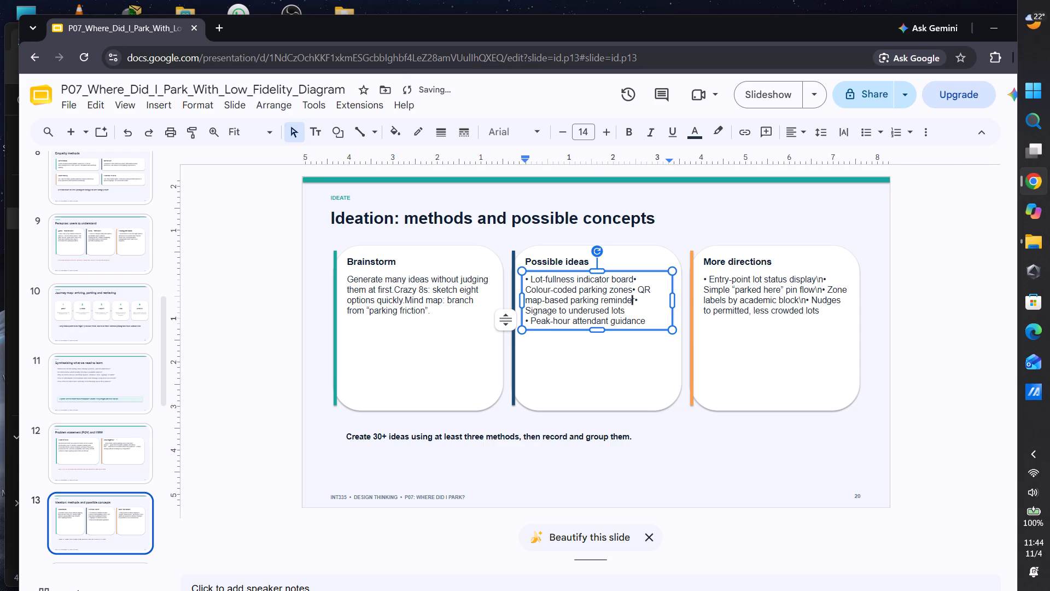
{"action": "key", "text": "Right"}
{"action": "key", "text": "Return"}
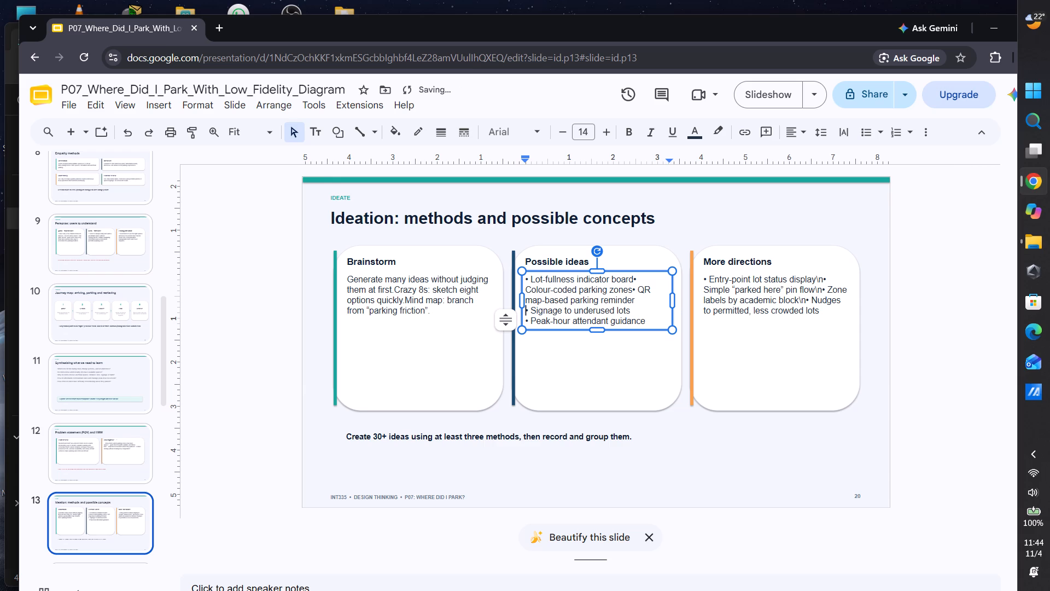
Move the "QR map-based parking reminder" bullet to its own line in the Possible ideas card.
{"action": "left_click", "coordinate": [638, 291]}
{"action": "key", "text": "Return"}
{"action": "key", "text": "BackSpace"}
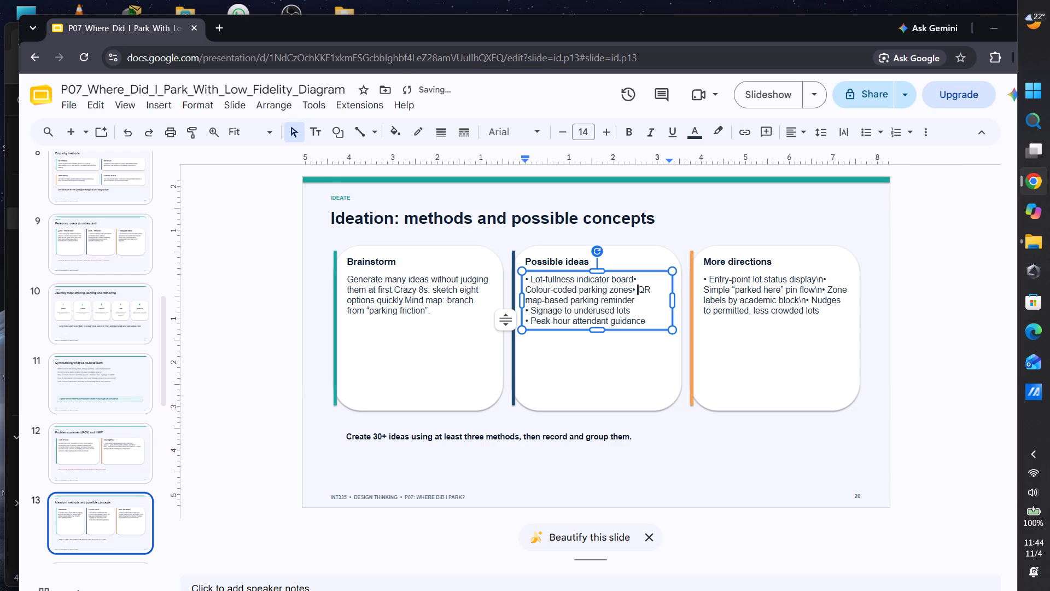
{"action": "key", "text": "Left"}
{"action": "key", "text": "Left"}
{"action": "key", "text": "Return"}
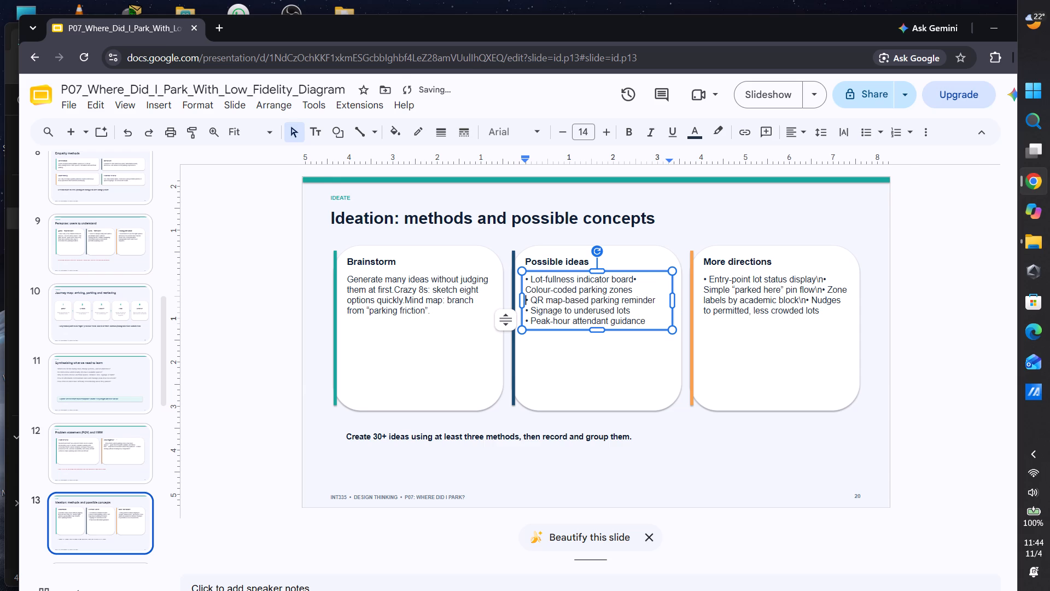
Move the "Colour-coded parking zones" bullet to its own line in the Possible ideas card.
{"action": "key", "text": "Right"}
{"action": "key", "text": "Up"}
{"action": "left_click", "coordinate": [633, 278]}
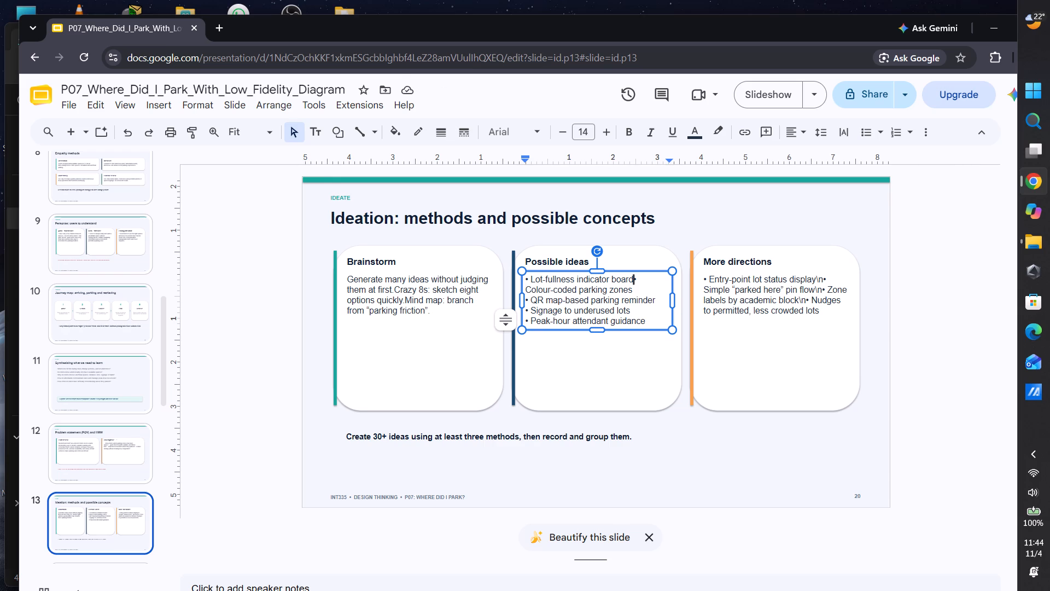
{"action": "key", "text": "backslash"}
{"action": "key", "text": "BackSpace"}
{"action": "key", "text": "Return"}
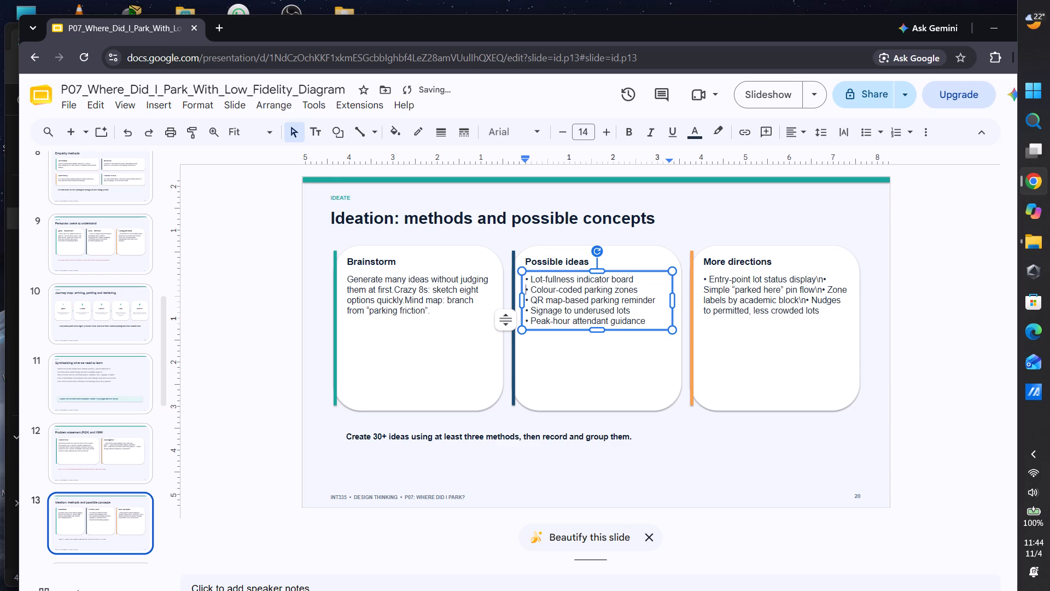
Break the More directions card's text so the "Simple", "Zone labels" and "Nudges" bullets each start on their own line.
{"action": "left_click", "coordinate": [822, 278]}
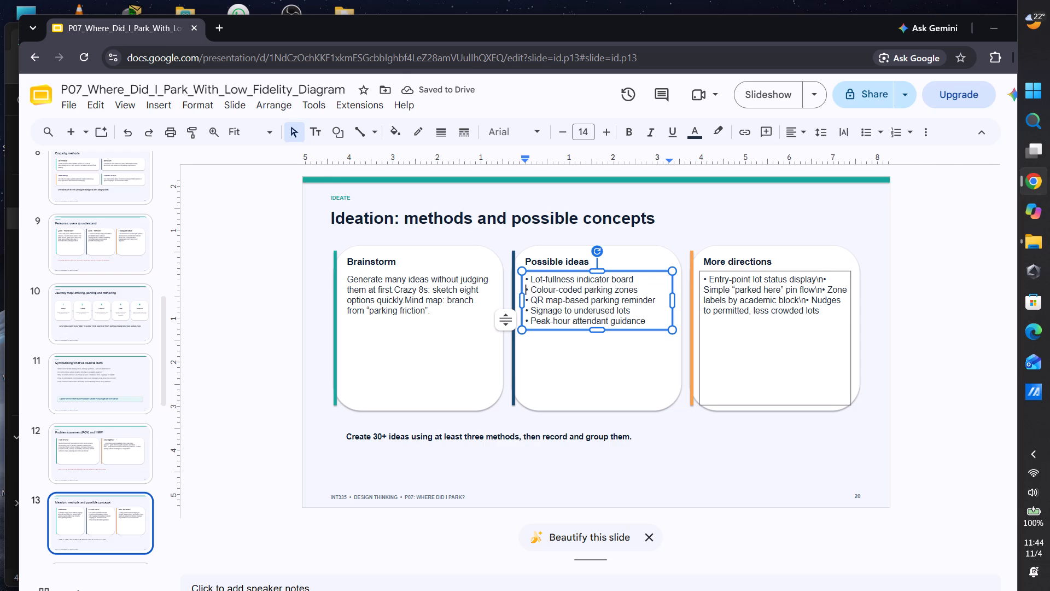
{"action": "key", "text": "Return"}
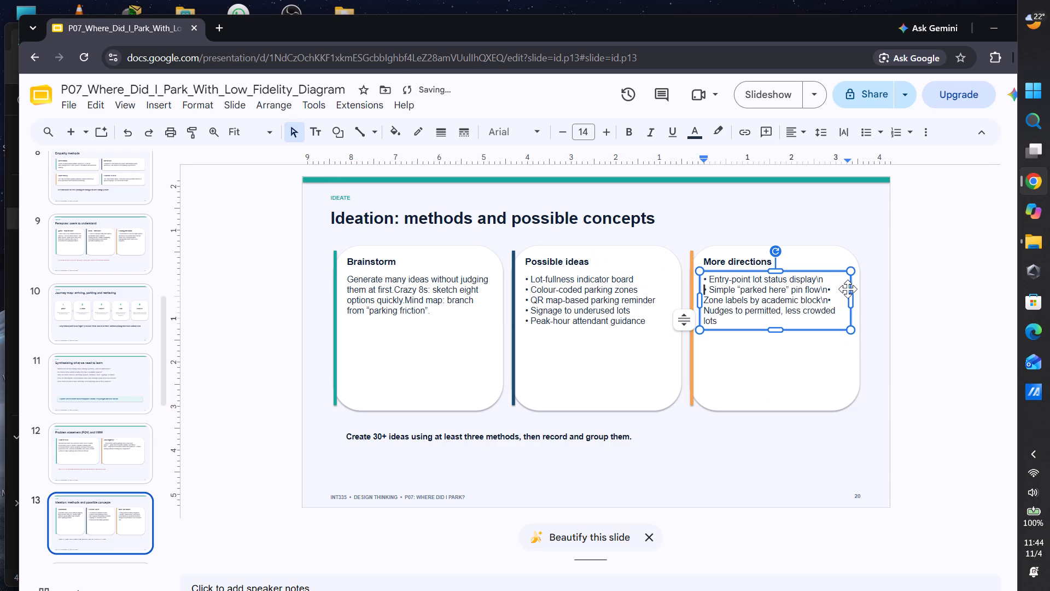
{"action": "left_click", "coordinate": [826, 288]}
{"action": "key", "text": "Return"}
{"action": "left_click", "coordinate": [831, 302]}
{"action": "key", "text": "Return"}
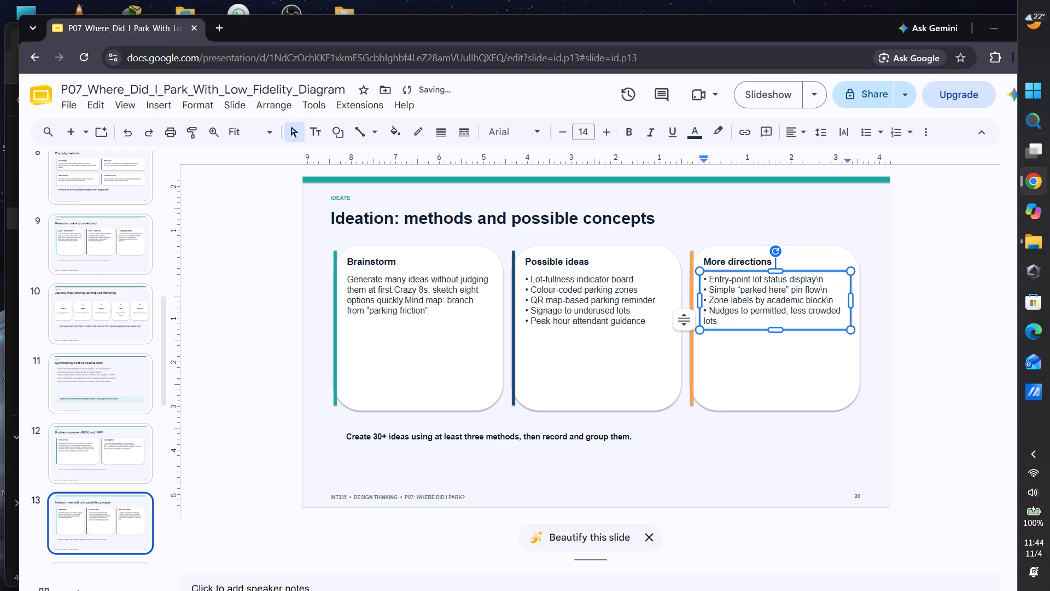
Remove the stray "\n" after "academic block", "pin flow" and "lot status display" in the More directions card.
{"action": "left_click", "coordinate": [843, 298]}
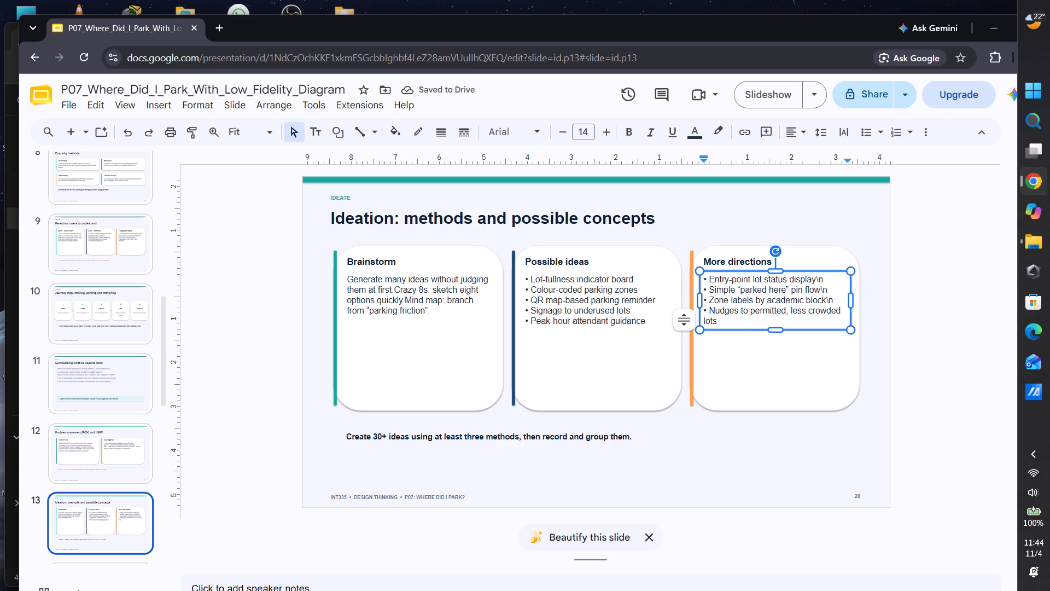
{"action": "key", "text": "BackSpace"}
{"action": "key", "text": "BackSpace"}
{"action": "left_click", "coordinate": [841, 291]}
{"action": "key", "text": "BackSpace"}
{"action": "key", "text": "BackSpace"}
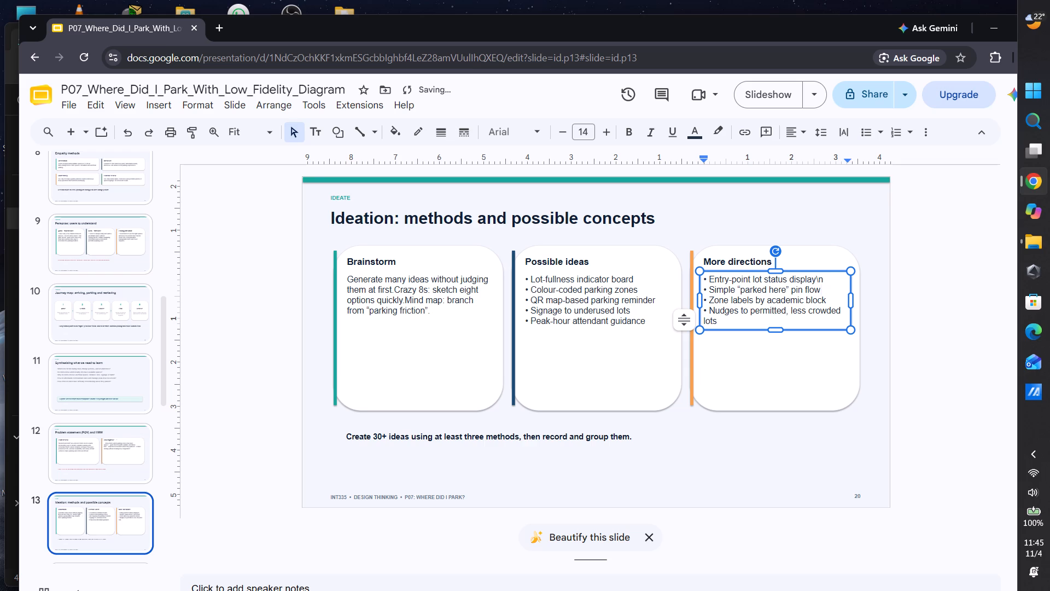
{"action": "left_click", "coordinate": [829, 279]}
{"action": "key", "text": "BackSpace"}
{"action": "key", "text": "BackSpace"}
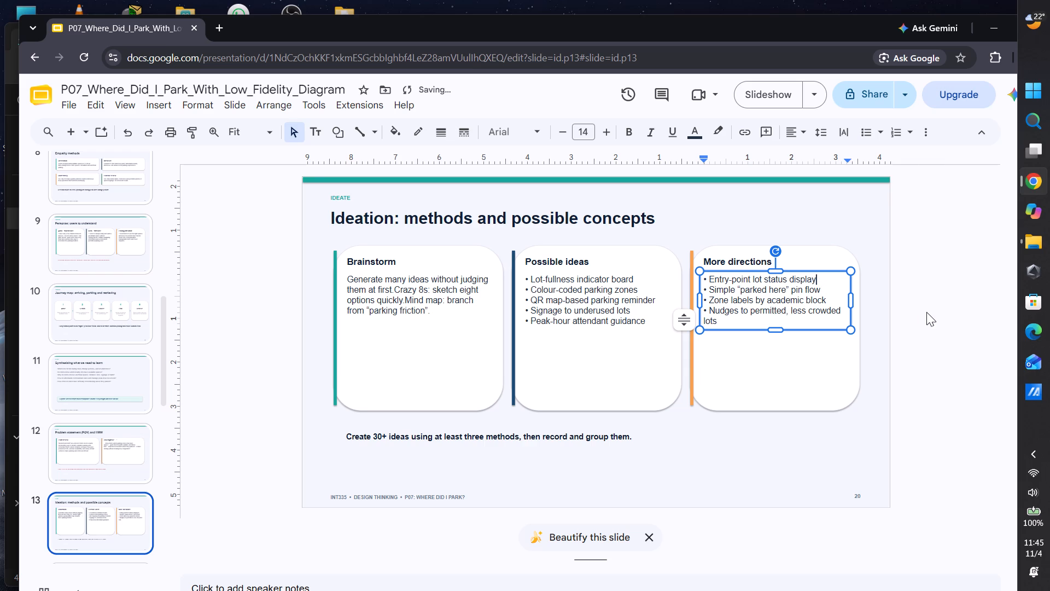
{"action": "left_click", "coordinate": [927, 315]}
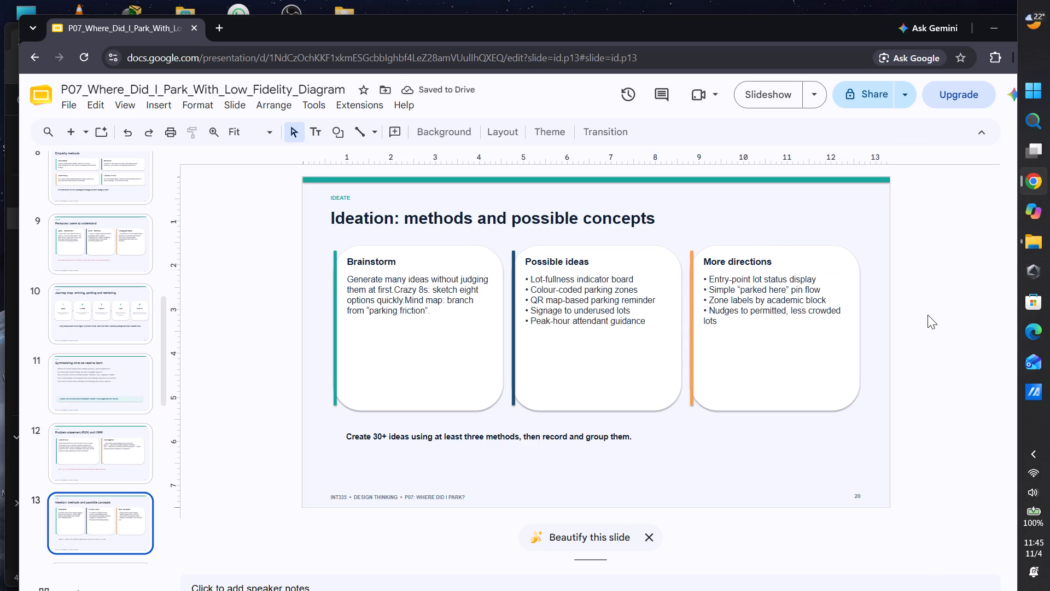
Review slides 14 to 19, from Selected concept and MVP scope to What testing may reveal, for text errors.
{"action": "key", "text": "Right"}
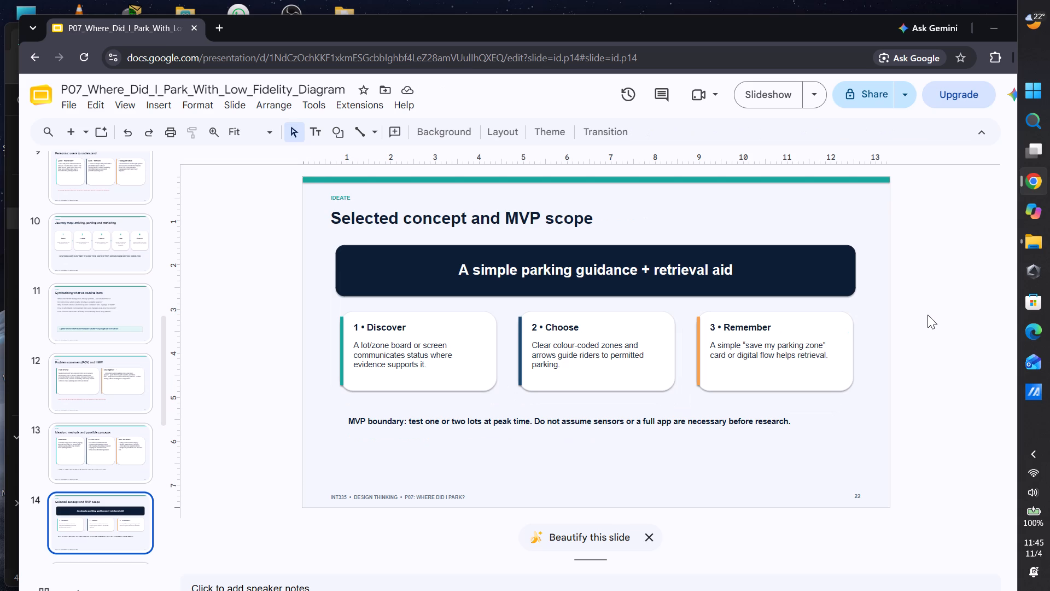
{"action": "key", "text": "Right"}
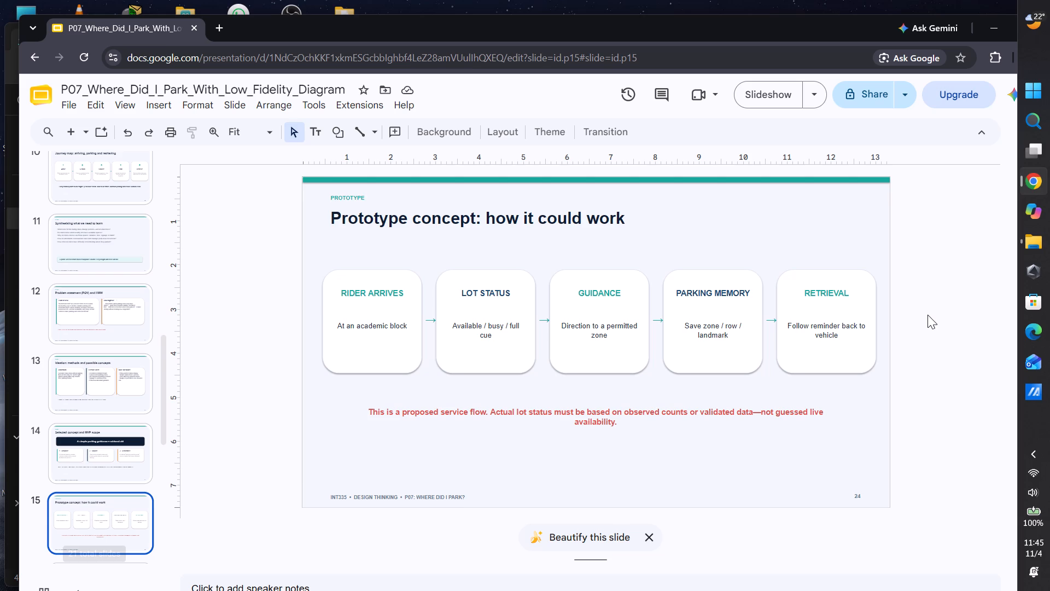
{"action": "key", "text": "Right"}
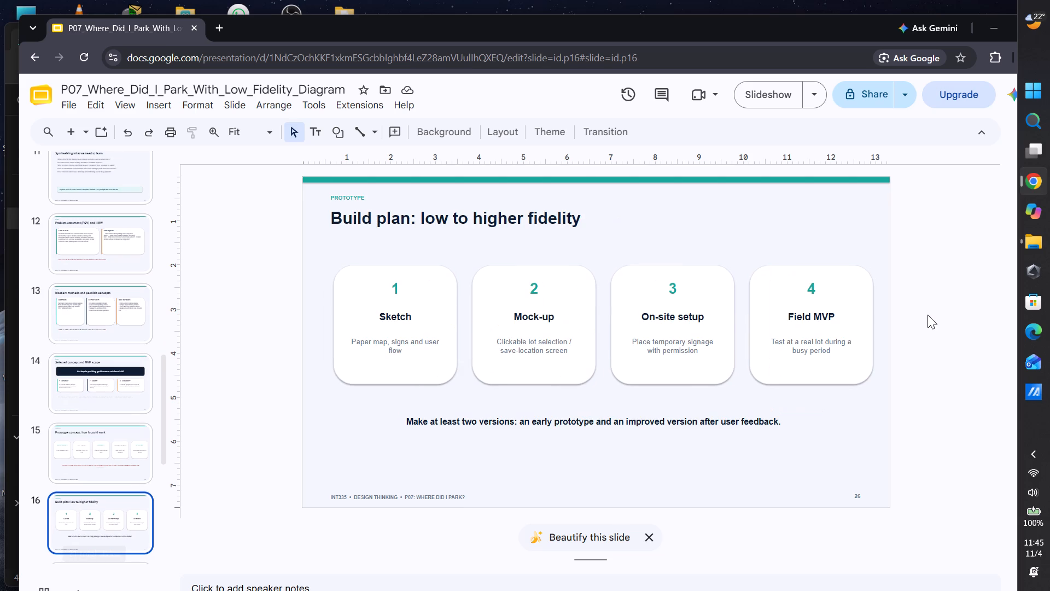
{"action": "key", "text": "Right"}
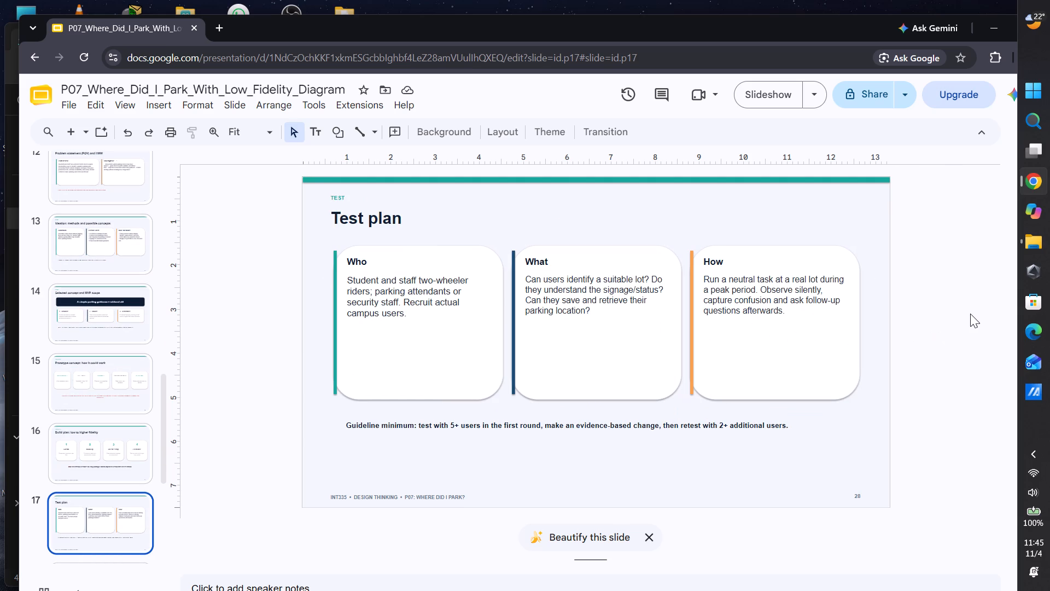
{"action": "key", "text": "Left"}
{"action": "key", "text": "Right"}
{"action": "key", "text": "Right"}
{"action": "key", "text": "Right"}
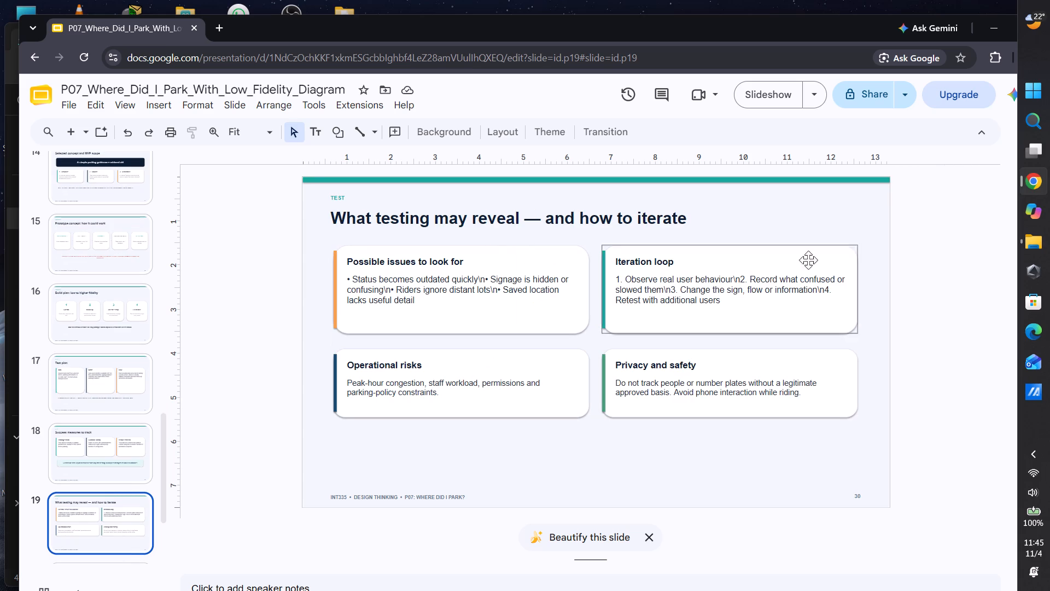
Look back through the slides to the opening title slide, ending on the Agenda slide.
{"action": "key", "text": "Left"}
{"action": "key", "text": "Left"}
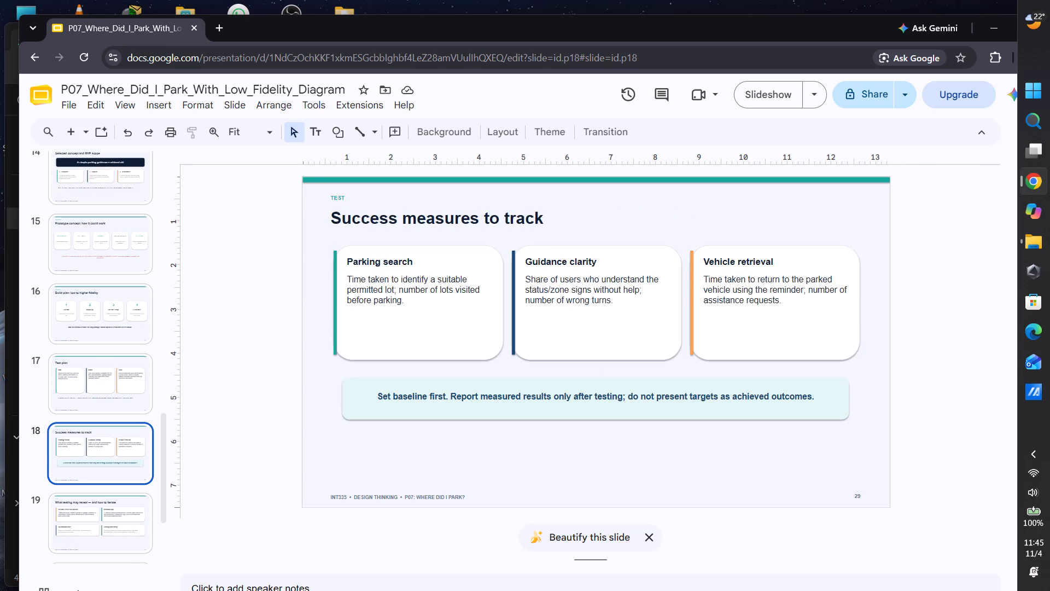
{"action": "key", "text": "Left"}
{"action": "key", "text": "Left"}
{"action": "key", "text": "Left"}
{"action": "key", "text": "Left"}
{"action": "key", "text": "Left"}
{"action": "key", "text": "Left"}
{"action": "key", "text": "Left"}
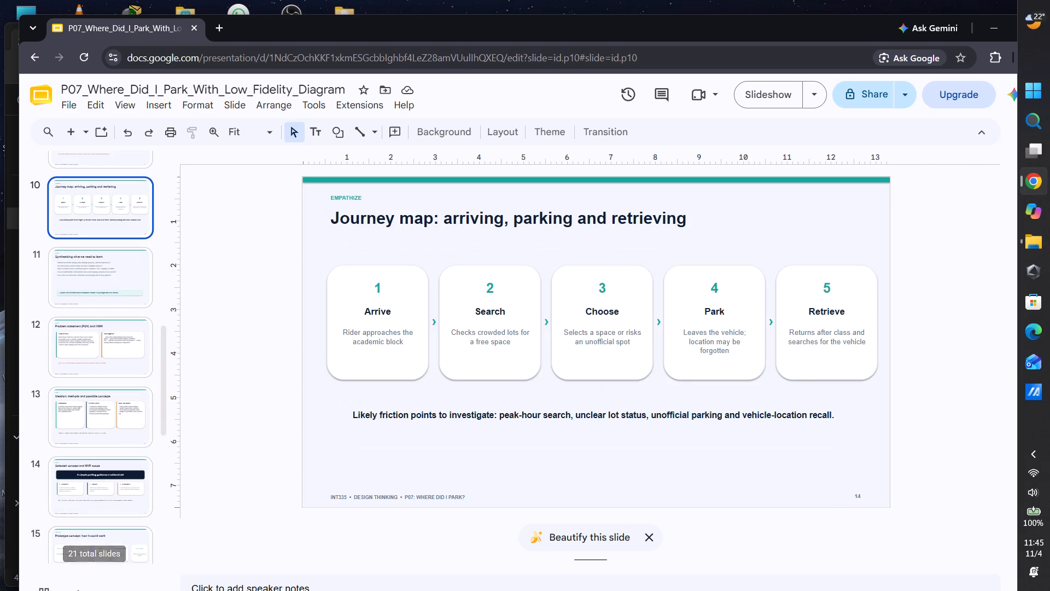
{"action": "key", "text": "Left"}
{"action": "key", "text": "Left"}
{"action": "key", "text": "Right"}
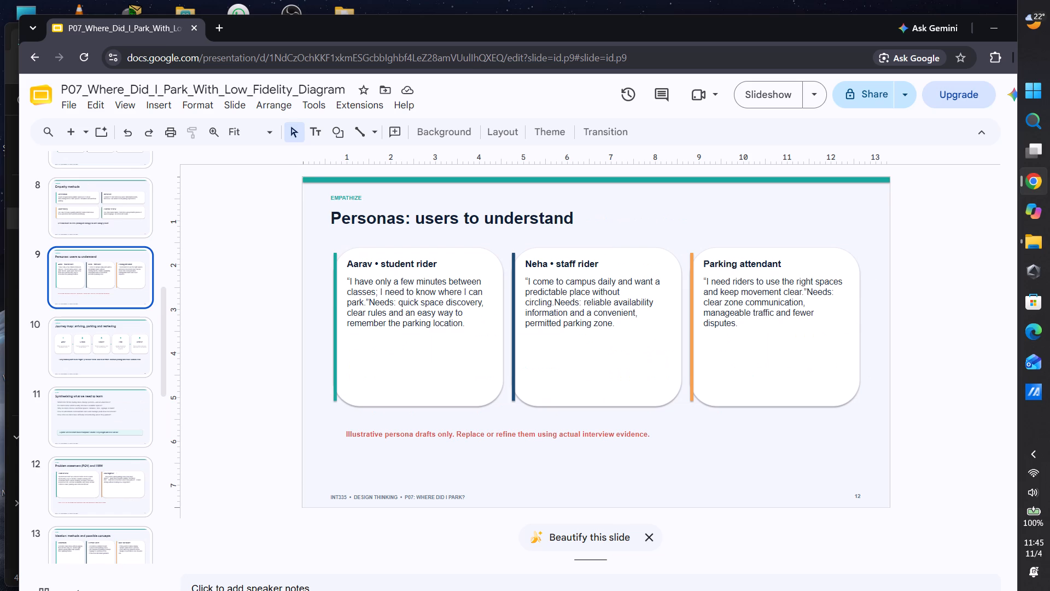
{"action": "key", "text": "Left"}
{"action": "key", "text": "Left"}
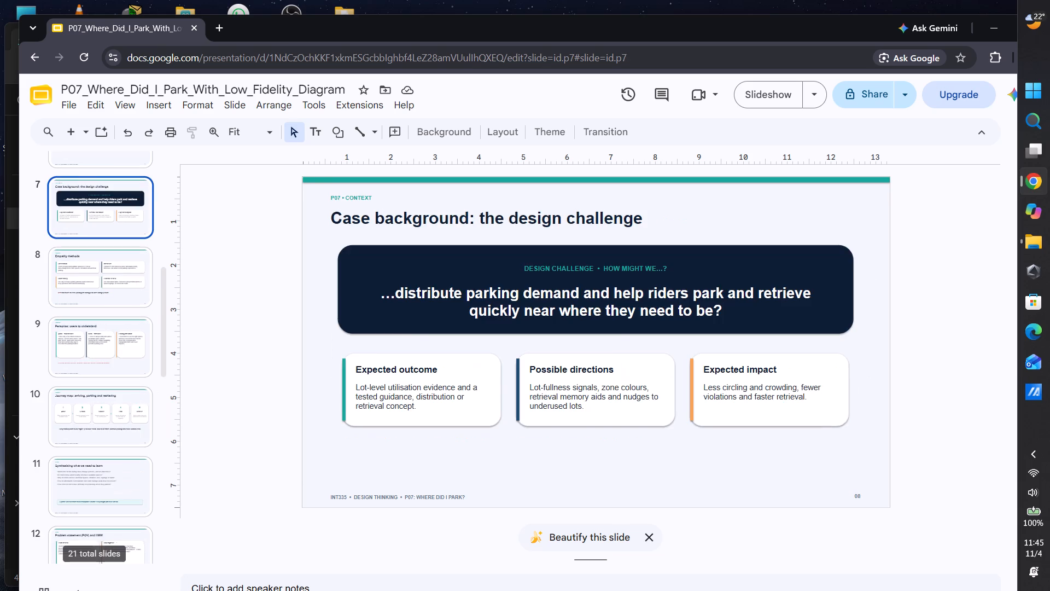
{"action": "key", "text": "Left"}
{"action": "key", "text": "Left"}
{"action": "key", "text": "Left"}
{"action": "key", "text": "Left"}
{"action": "key", "text": "Left"}
{"action": "key", "text": "Left"}
{"action": "key", "text": "Left"}
{"action": "key", "text": "Left"}
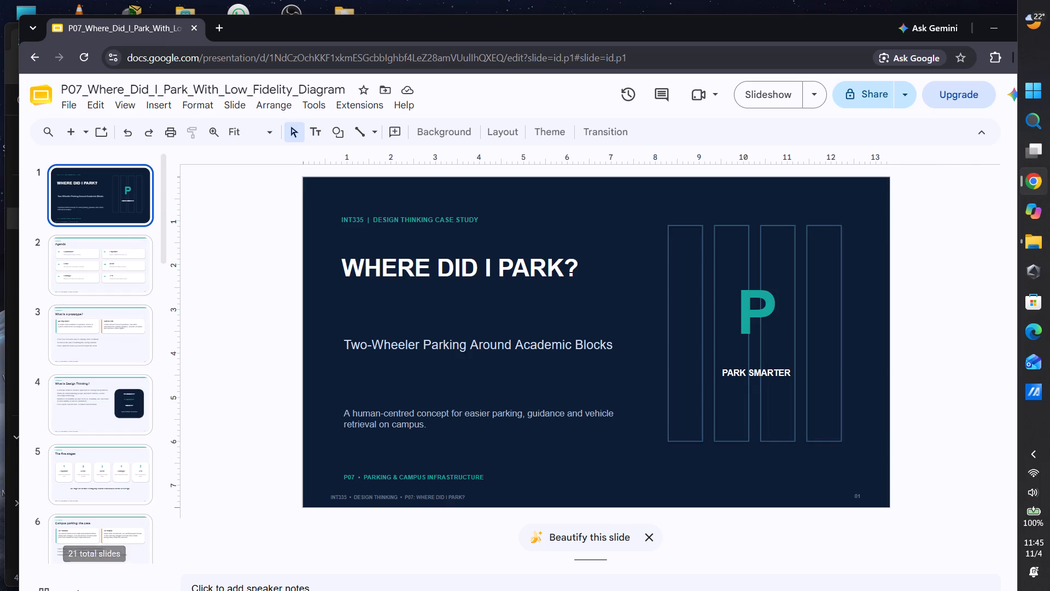
{"action": "key", "text": "Right"}
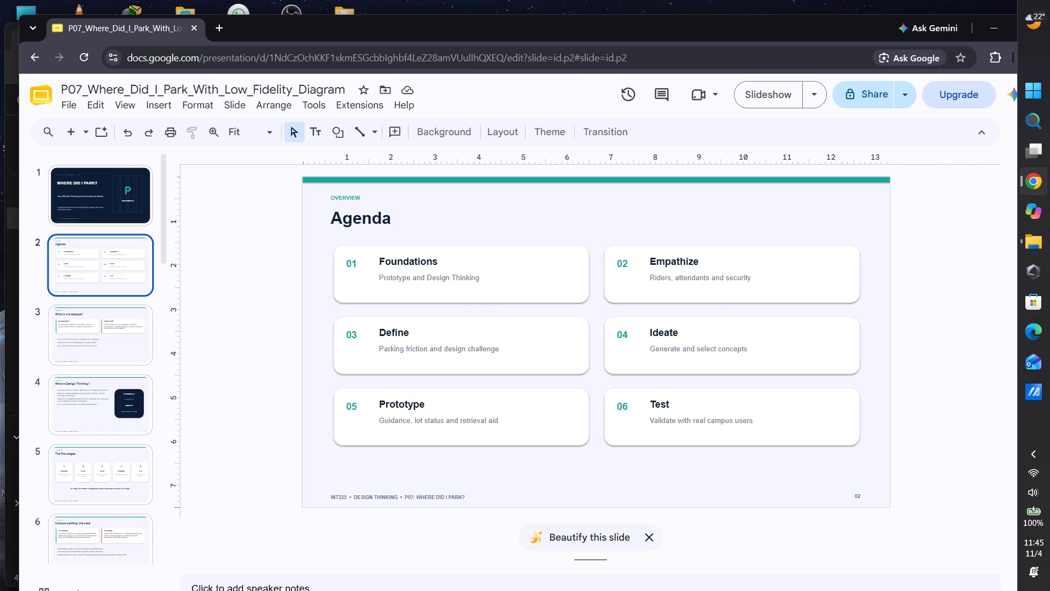
Review the slides from What is a prototype? through slide 20 for stray "\n" strings, ending on What testing may reveal.
{"action": "key", "text": "Right"}
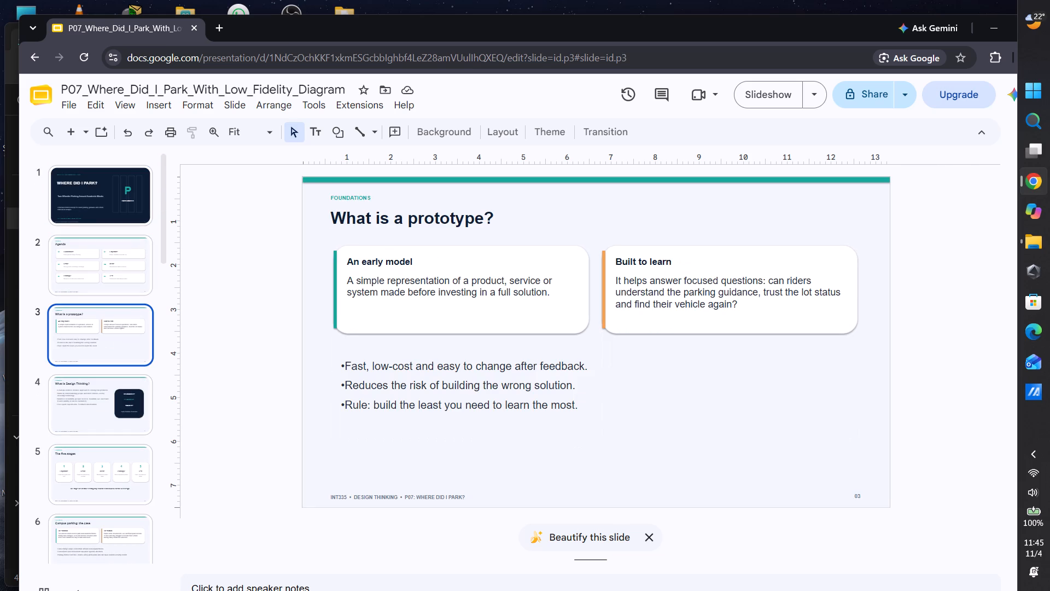
{"action": "key", "text": "Right"}
{"action": "key", "text": "Right"}
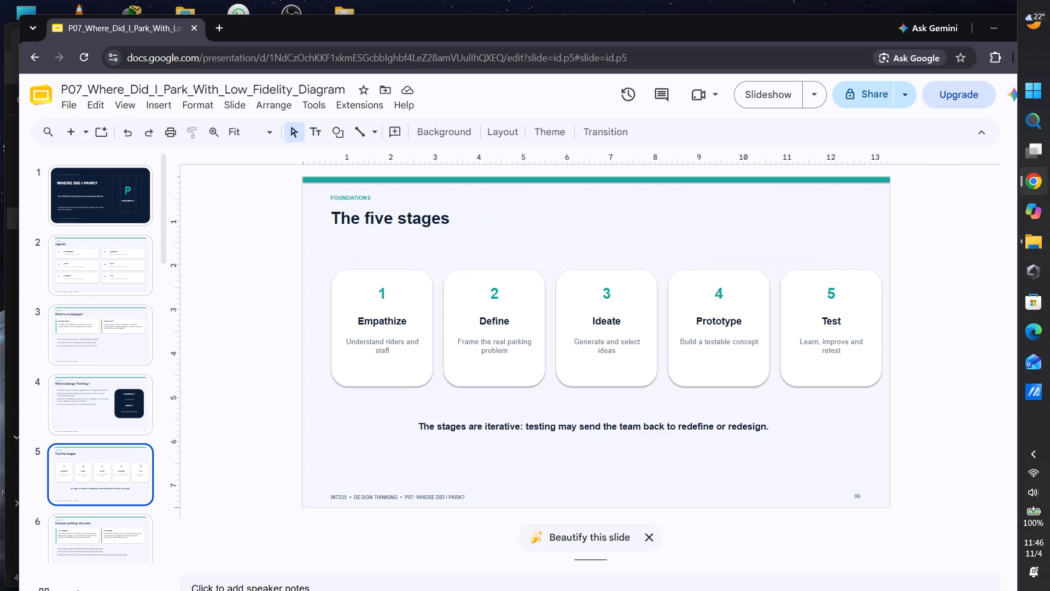
{"action": "key", "text": "Right"}
{"action": "key", "text": "Right"}
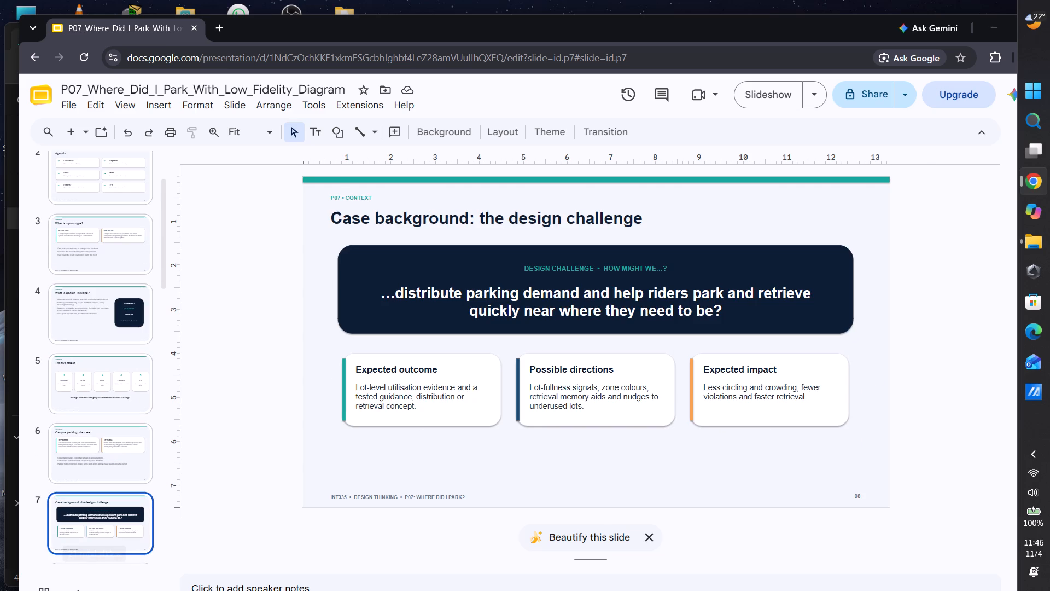
{"action": "key", "text": "Right"}
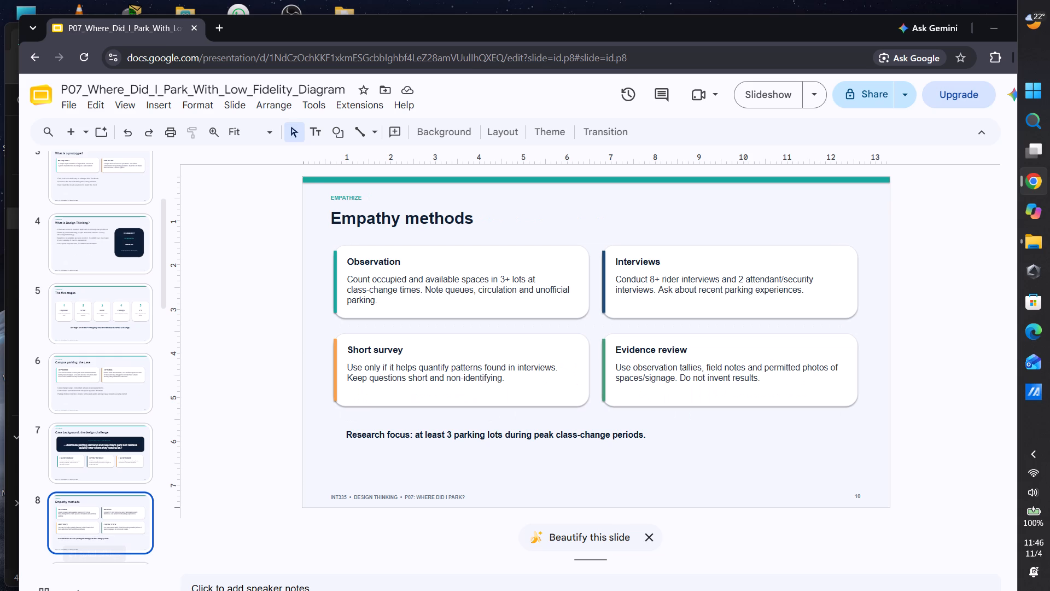
{"action": "key", "text": "Right"}
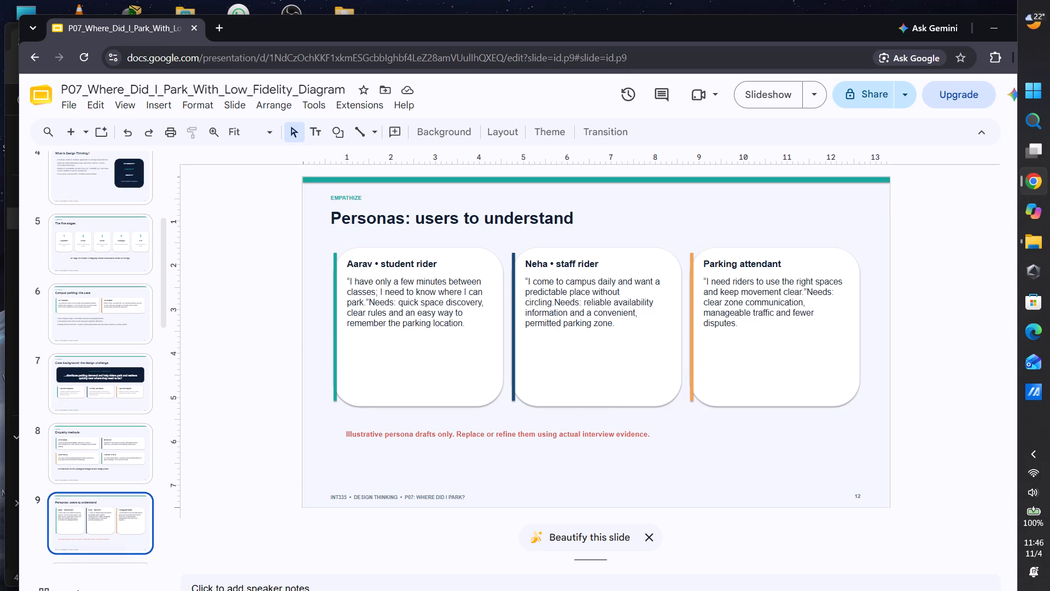
{"action": "key", "text": "Right"}
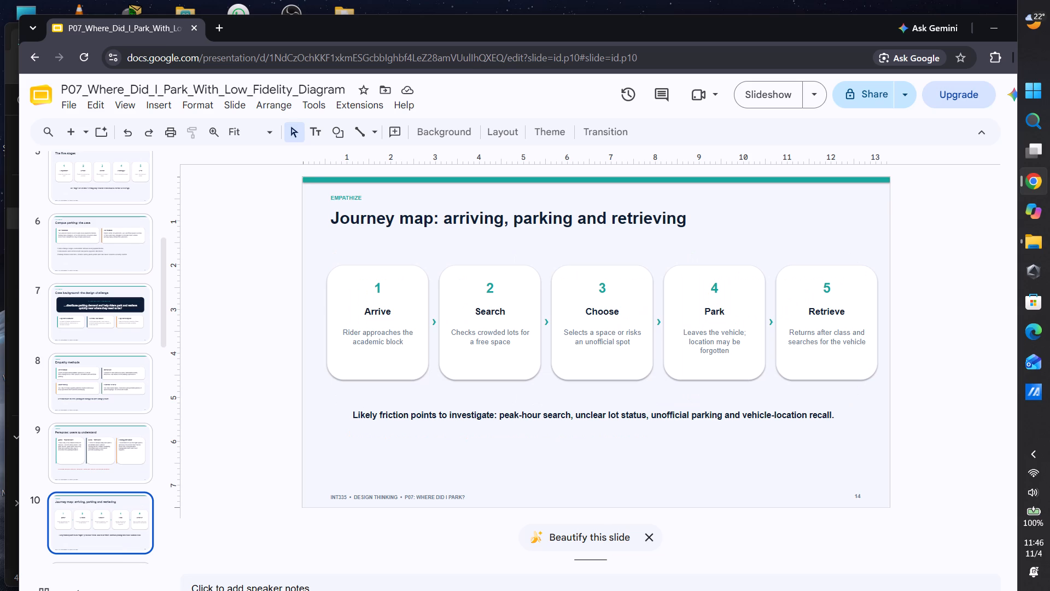
{"action": "key", "text": "Right"}
{"action": "key", "text": "Right"}
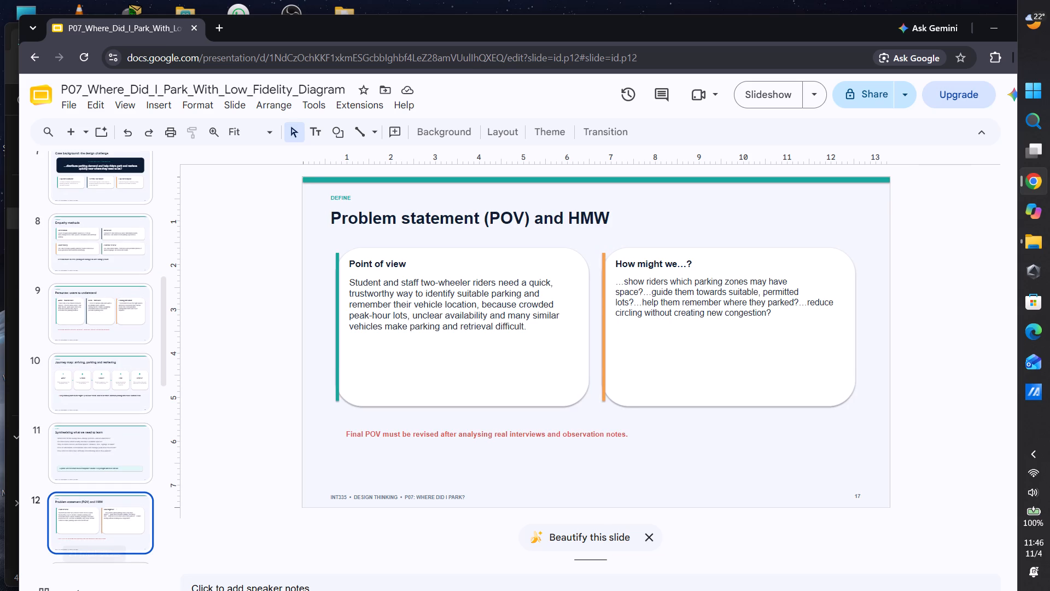
{"action": "key", "text": "Right"}
{"action": "key", "text": "Right"}
{"action": "key", "text": "Right"}
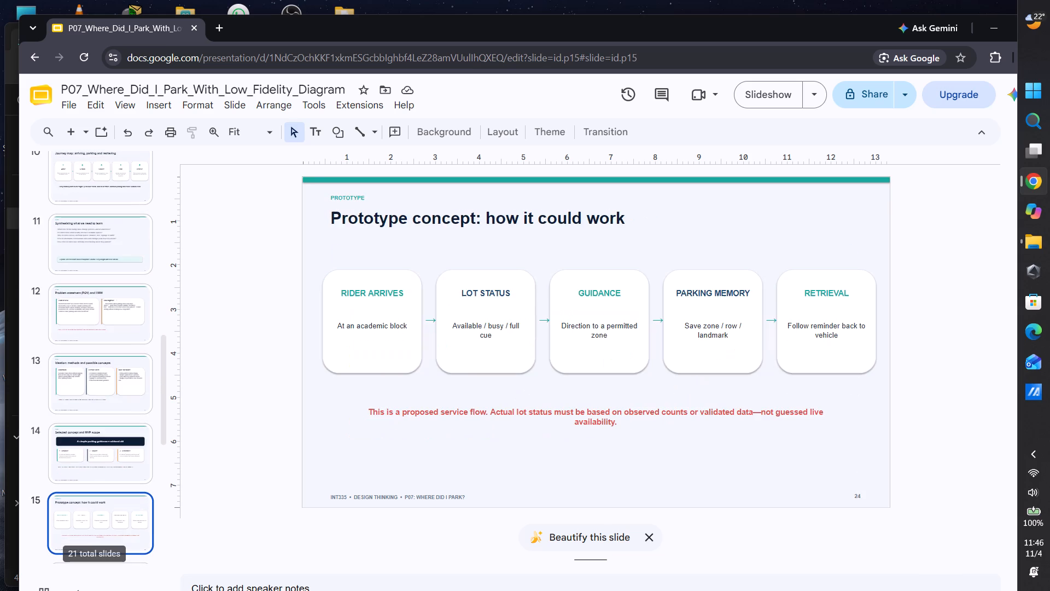
{"action": "key", "text": "Right"}
{"action": "key", "text": "Right"}
{"action": "key", "text": "Right"}
{"action": "key", "text": "Right"}
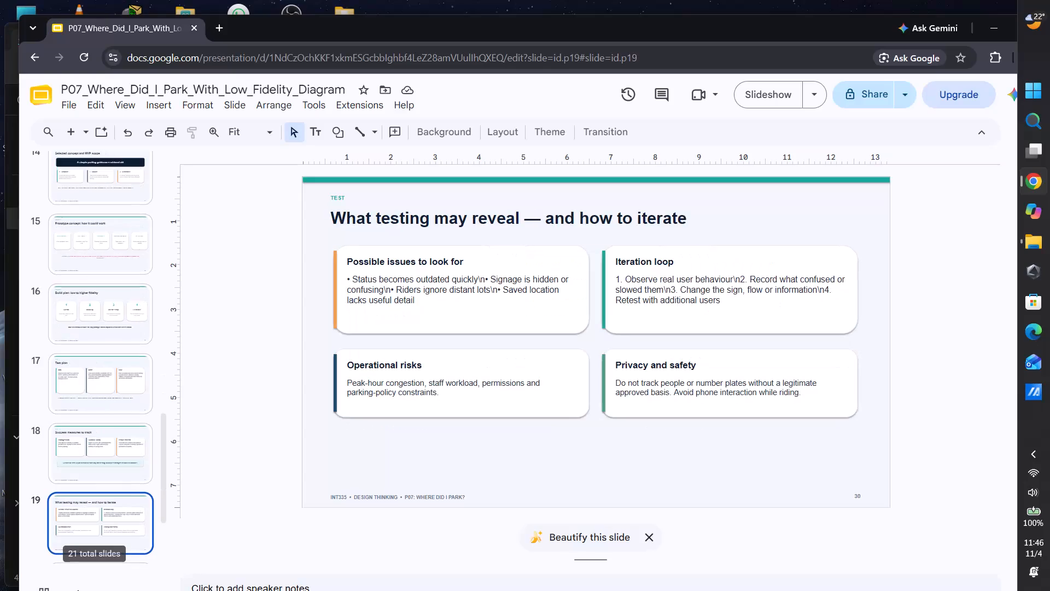
{"action": "key", "text": "Right"}
{"action": "key", "text": "Left"}
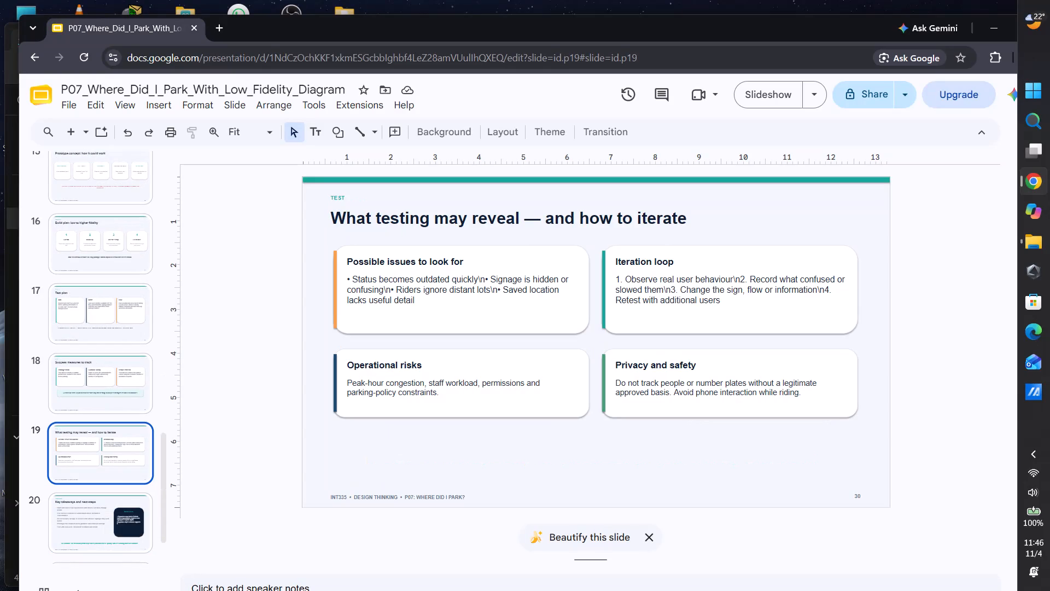
{"action": "key", "text": "Left"}
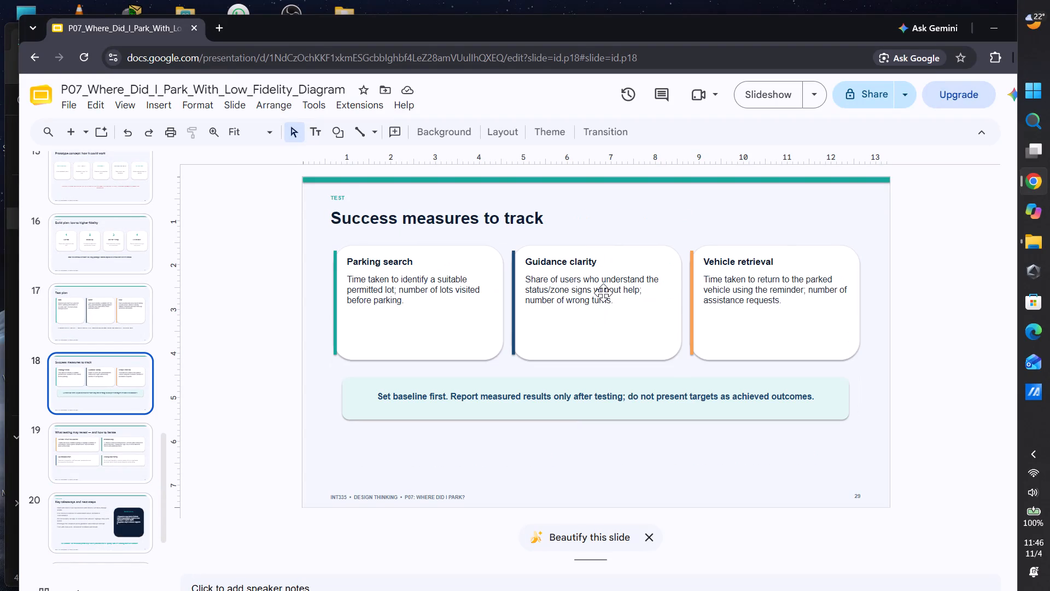
{"action": "key", "text": "Right"}
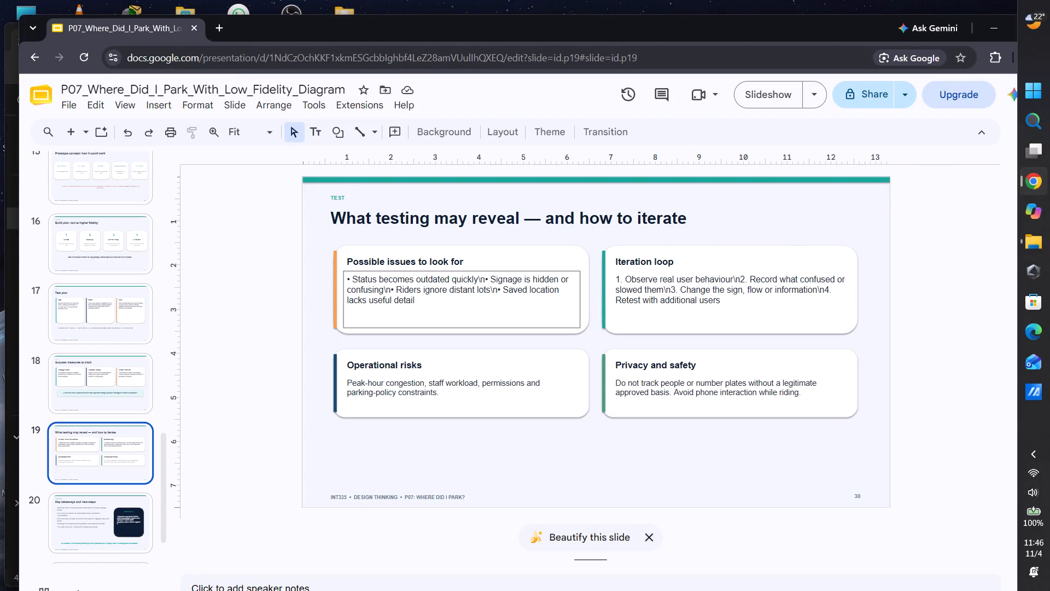
Break the Possible issues to look for card's text so the "Signage", "Riders" and "Saved location" bullets each start on their own line.
{"action": "left_click", "coordinate": [483, 280]}
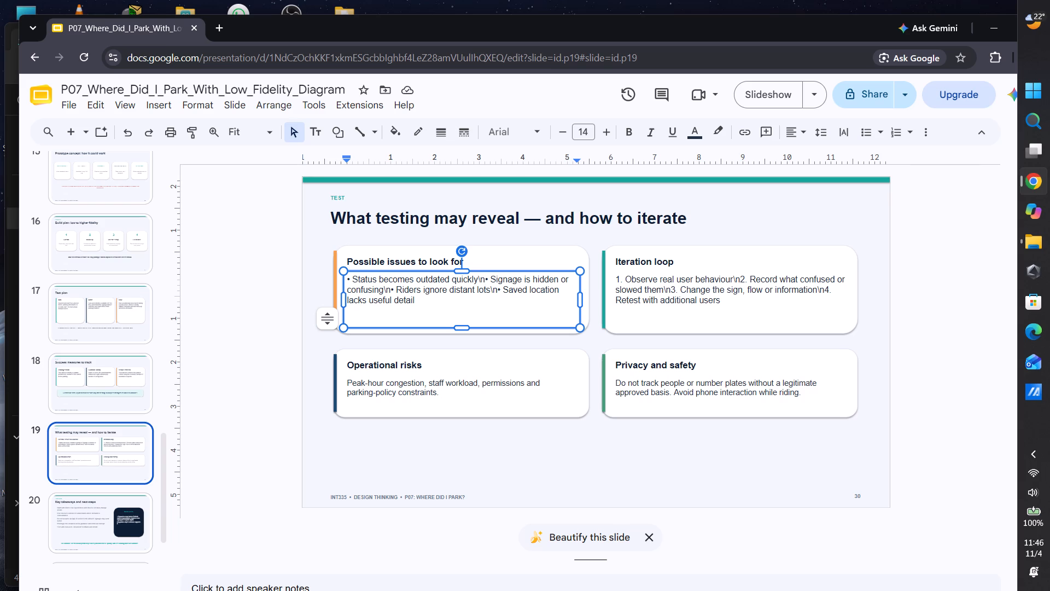
{"action": "key", "text": "Return"}
{"action": "key", "text": "Right"}
{"action": "key", "text": "Right"}
{"action": "key", "text": "Right"}
{"action": "key", "text": "Right"}
{"action": "key", "text": "Right"}
{"action": "key", "text": "Right"}
{"action": "key", "text": "Right"}
{"action": "key", "text": "Right"}
{"action": "key", "text": "Right"}
{"action": "key", "text": "Right"}
{"action": "key", "text": "Right"}
{"action": "key", "text": "Right"}
{"action": "key", "text": "Right"}
{"action": "key", "text": "Right"}
{"action": "key", "text": "Right"}
{"action": "key", "text": "Right"}
{"action": "key", "text": "Right"}
{"action": "key", "text": "Right"}
{"action": "key", "text": "Right"}
{"action": "key", "text": "Right"}
{"action": "key", "text": "Right"}
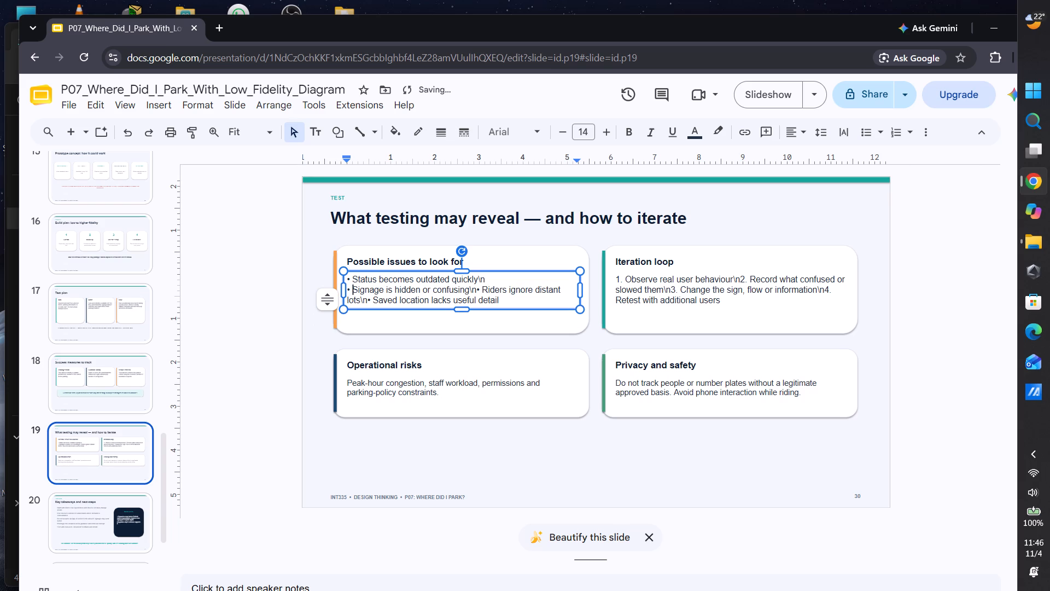
{"action": "key", "text": "Right"}
{"action": "key", "text": "Right"}
{"action": "key", "text": "Right"}
{"action": "key", "text": "Right"}
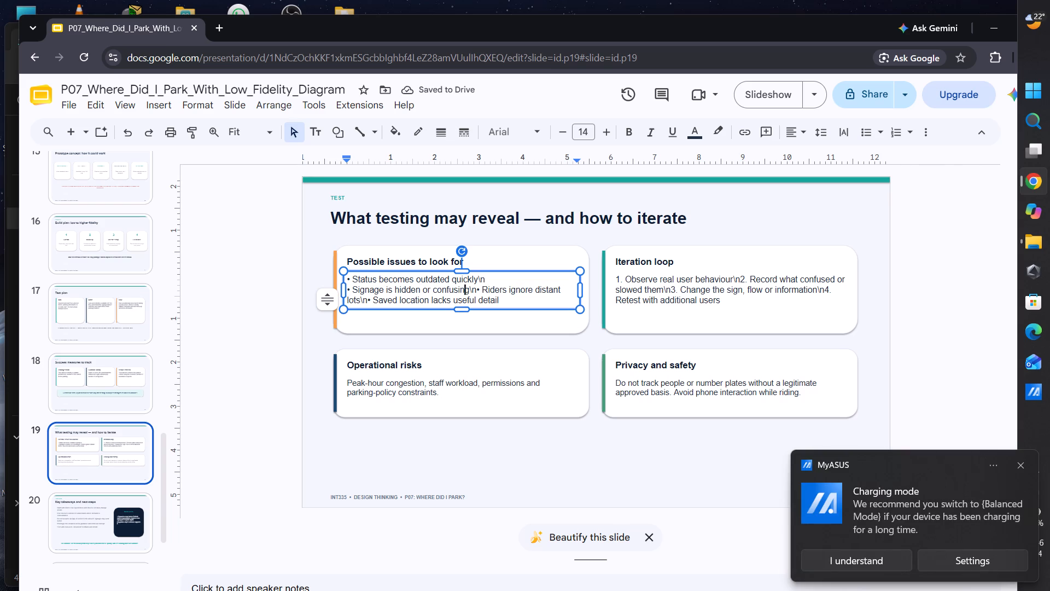
{"action": "key", "text": "Right"}
{"action": "key", "text": "Right"}
{"action": "key", "text": "Return"}
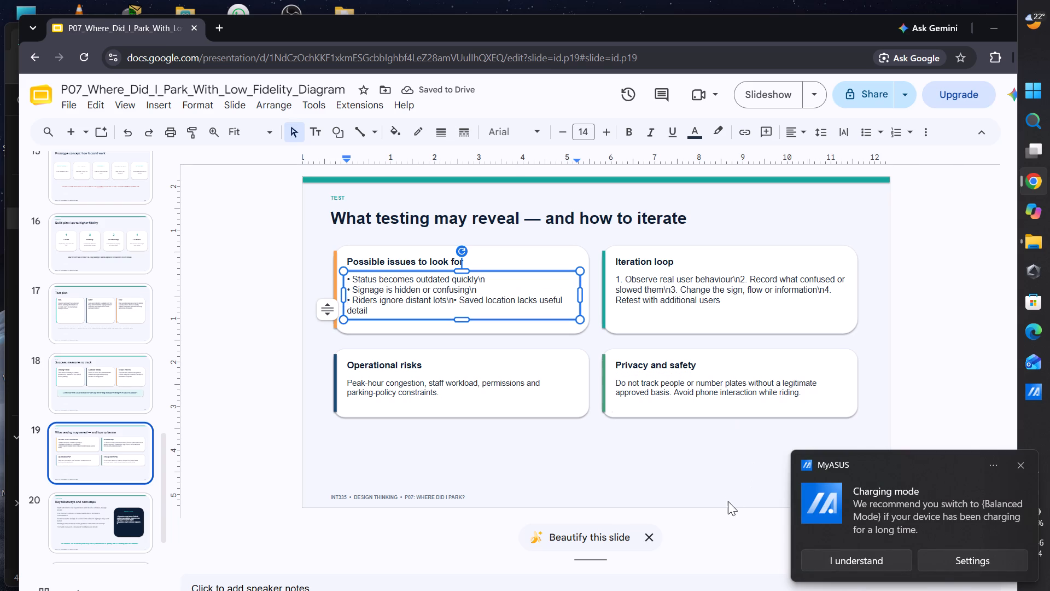
{"action": "left_click", "coordinate": [889, 560]}
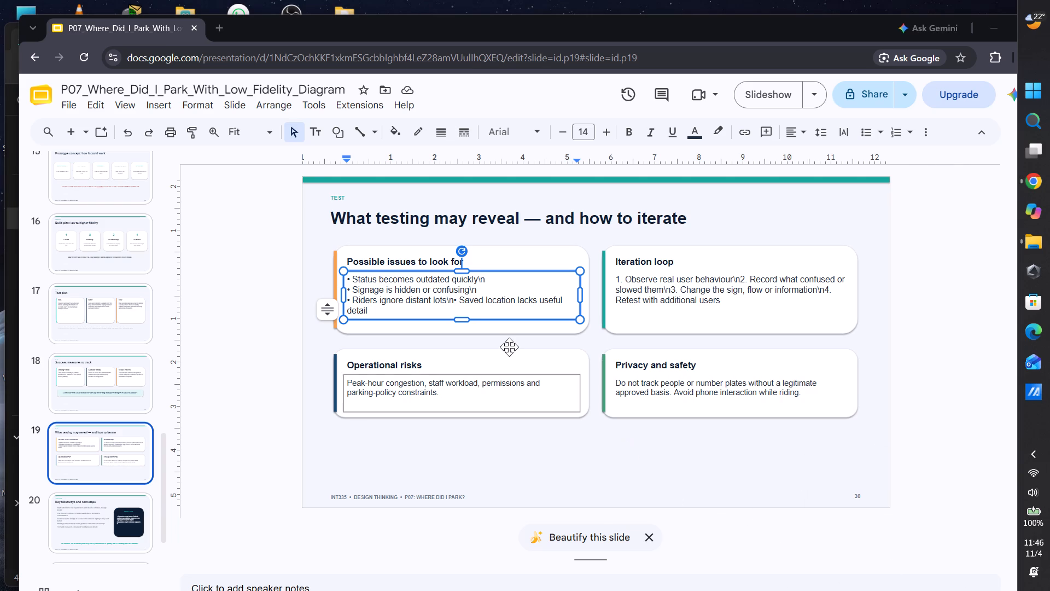
{"action": "left_click", "coordinate": [453, 300]}
{"action": "key", "text": "Return"}
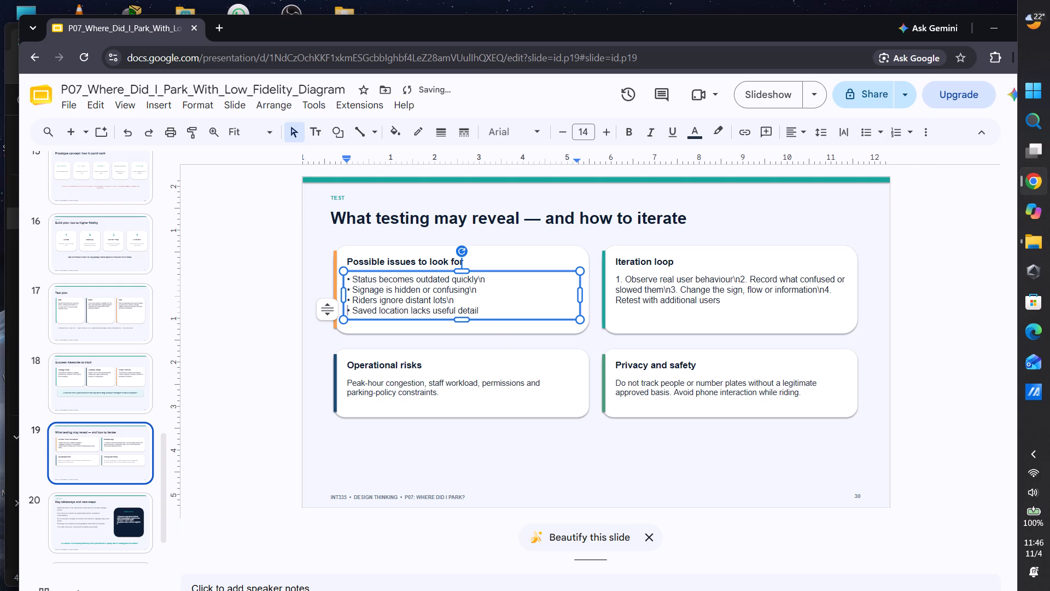
Remove the stray "\n" after "distant lots", "confusing" and "outdated quickly" in the Possible issues to look for card.
{"action": "left_click", "coordinate": [483, 302]}
{"action": "key", "text": "BackSpace"}
{"action": "key", "text": "BackSpace"}
{"action": "left_click", "coordinate": [486, 287]}
{"action": "key", "text": "BackSpace"}
{"action": "key", "text": "BackSpace"}
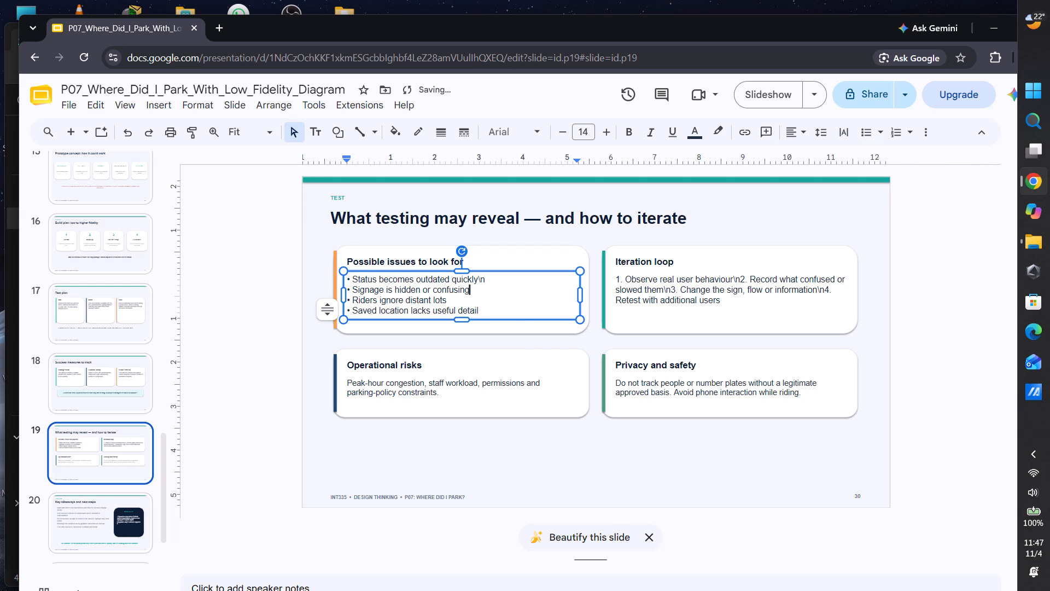
{"action": "left_click", "coordinate": [494, 281]}
{"action": "key", "text": "BackSpace"}
{"action": "key", "text": "BackSpace"}
Break the Iteration loop card's text so items 2, 3 and 4 each start on their own line.
{"action": "left_click", "coordinate": [739, 277]}
{"action": "key", "text": "Return"}
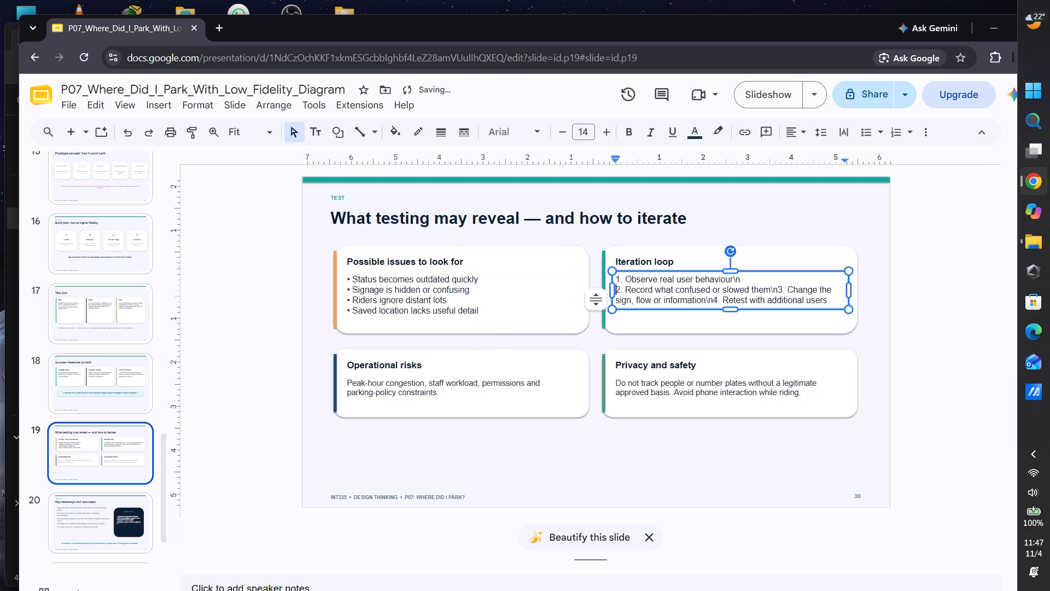
{"action": "left_click", "coordinate": [777, 286]}
{"action": "key", "text": "Return"}
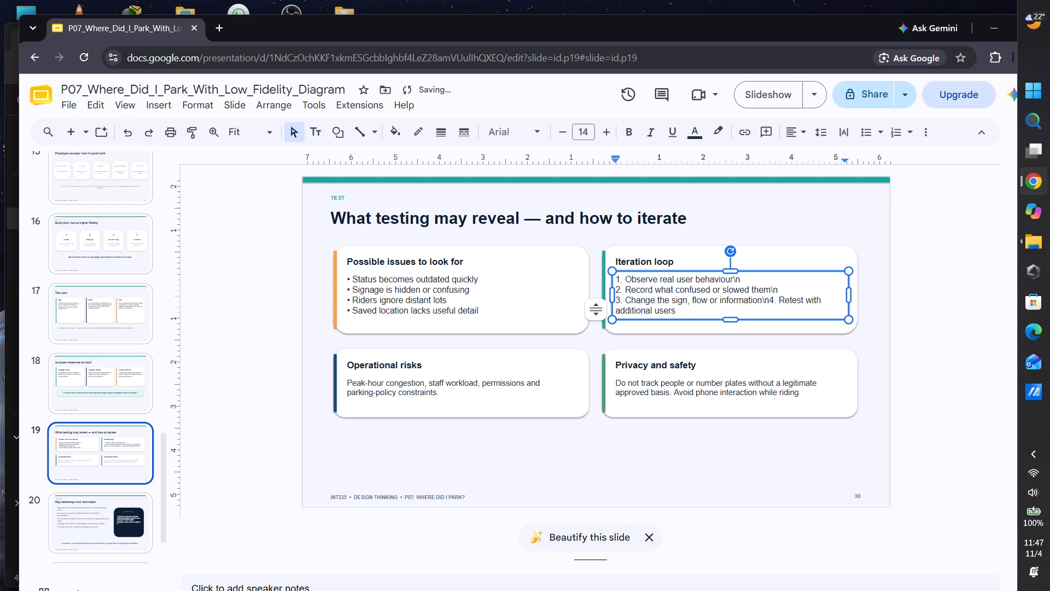
{"action": "left_click", "coordinate": [768, 298]}
{"action": "key", "text": "Return"}
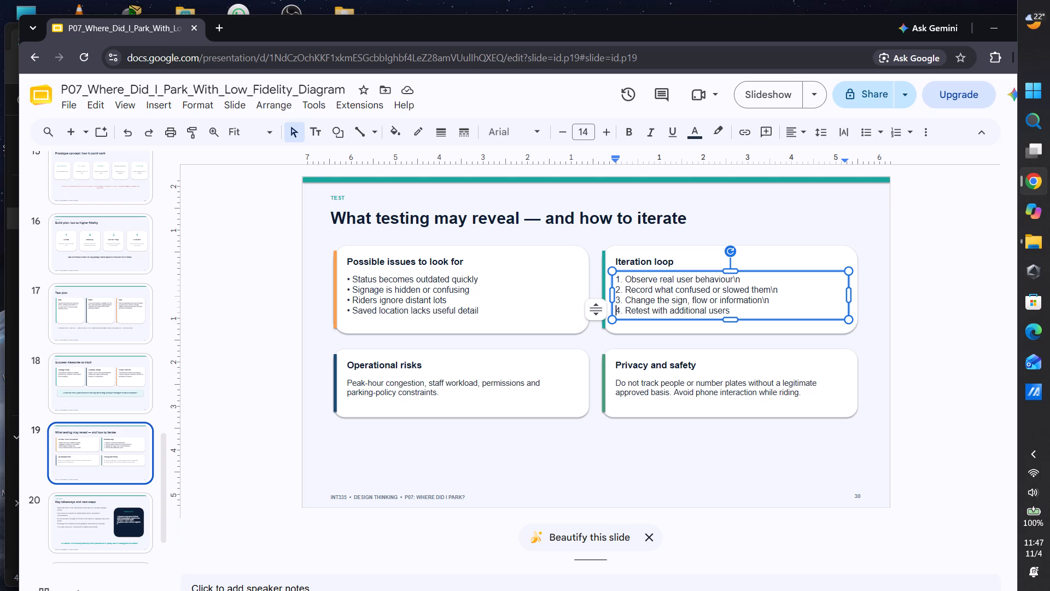
Remove the stray "\n" after "information", "slowed them" and "real user behaviour" in the Iteration loop card.
{"action": "left_click", "coordinate": [780, 303]}
{"action": "key", "text": "BackSpace"}
{"action": "key", "text": "BackSpace"}
{"action": "left_click", "coordinate": [796, 289]}
{"action": "key", "text": "BackSpace"}
{"action": "key", "text": "BackSpace"}
{"action": "left_click", "coordinate": [761, 279]}
{"action": "key", "text": "BackSpace"}
{"action": "key", "text": "BackSpace"}
{"action": "left_click", "coordinate": [905, 389]}
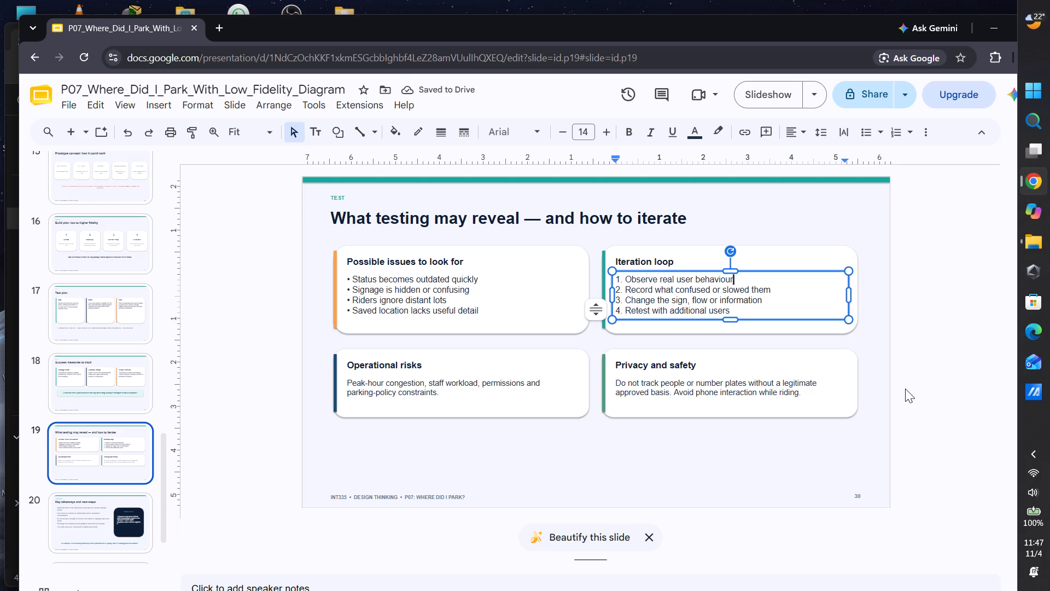
On the Key takeaways slide, put the Next Steps card's "Refresh", "Improve" and "Explore" bullets on separate lines.
{"action": "key", "text": "Right"}
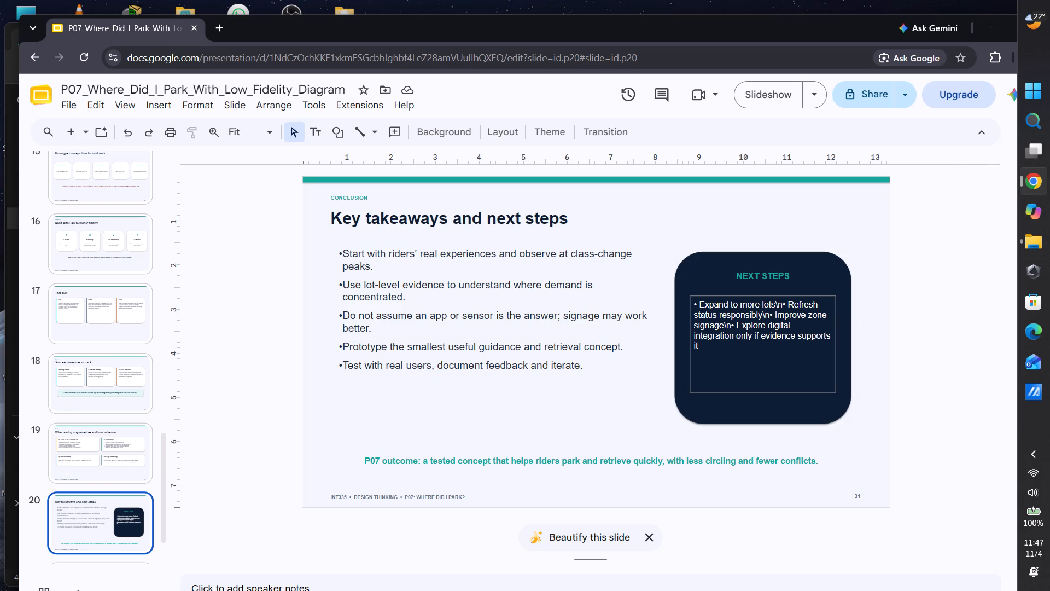
{"action": "left_click", "coordinate": [781, 304]}
{"action": "key", "text": "Return"}
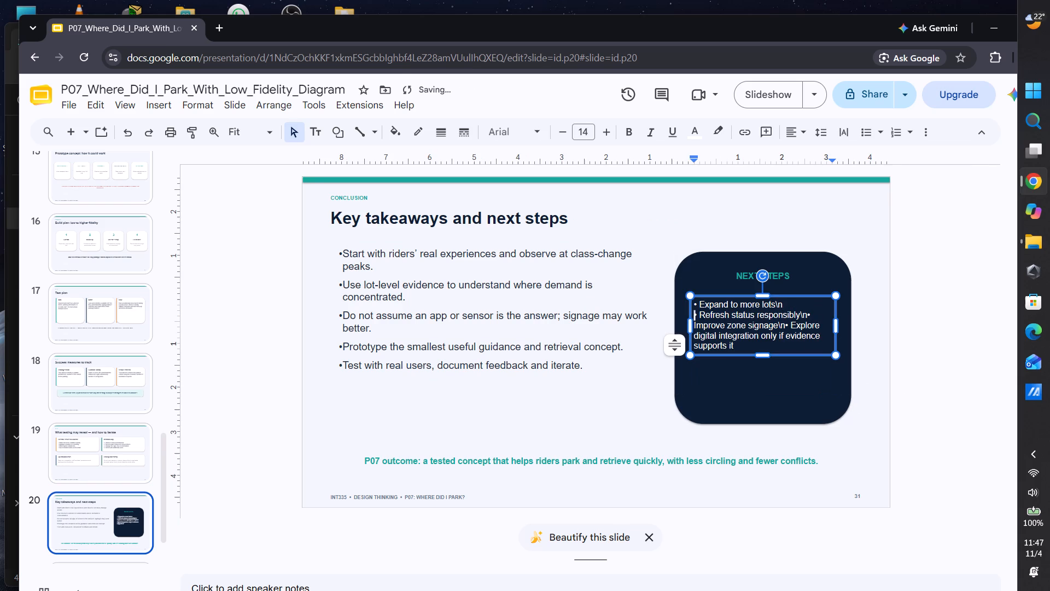
{"action": "left_click", "coordinate": [806, 315]}
{"action": "key", "text": "Return"}
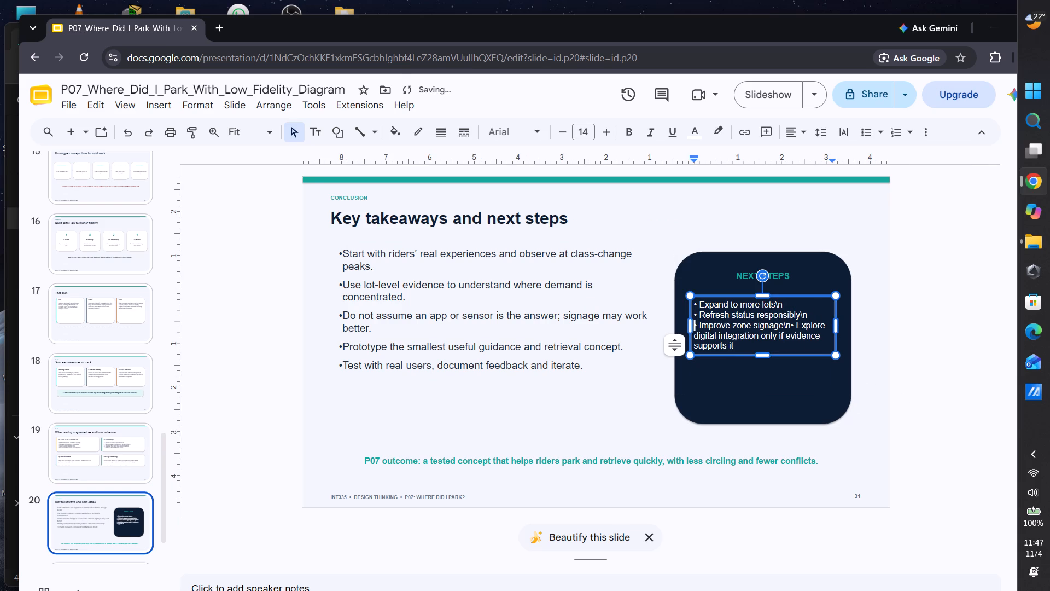
{"action": "left_click", "coordinate": [789, 324]}
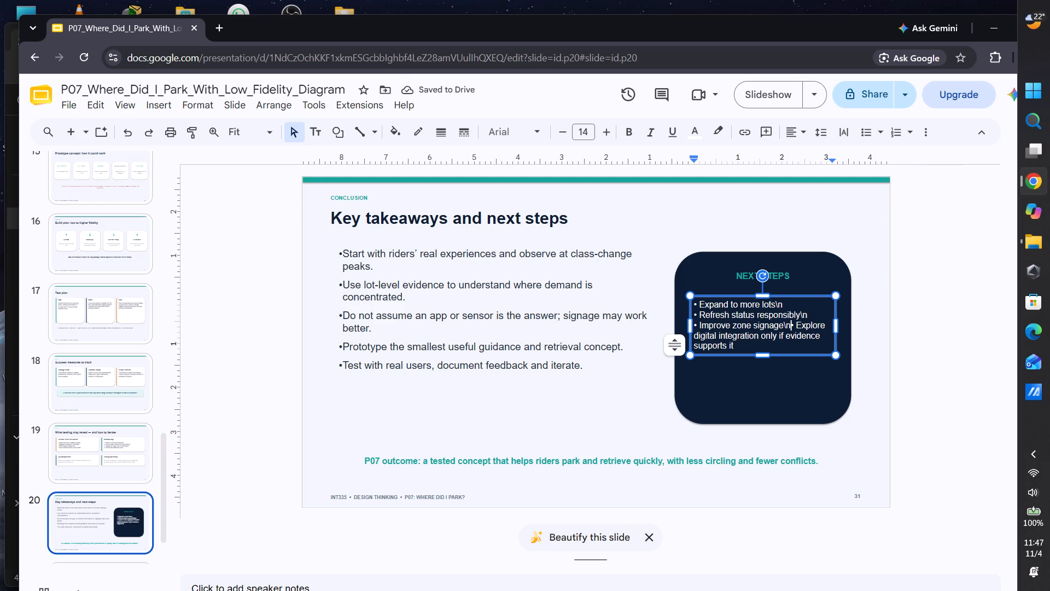
{"action": "key", "text": "Return"}
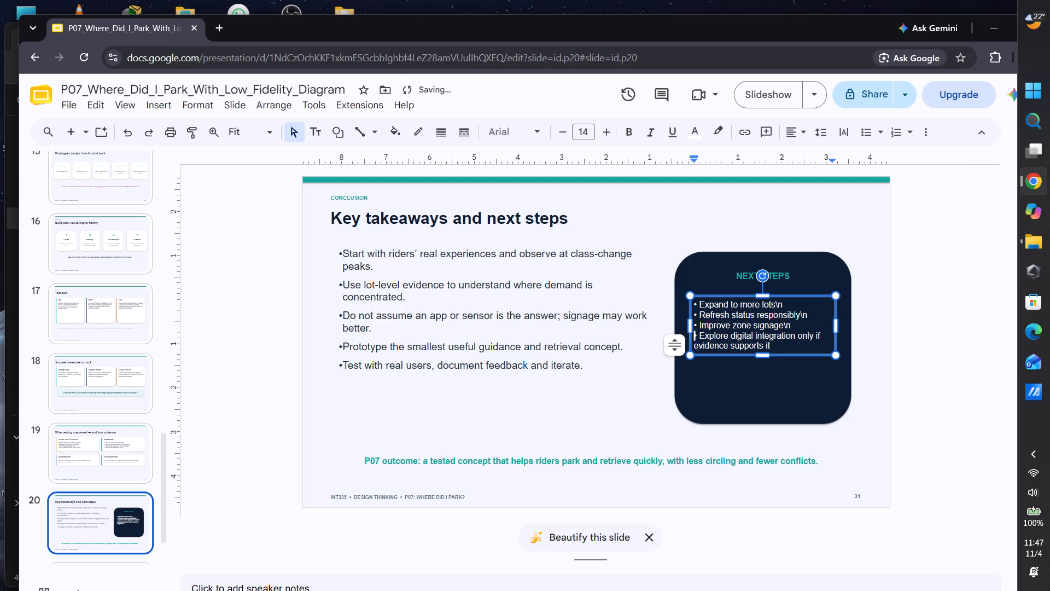
Remove the stray "\n" after "zone signage", "responsibly" and "more lots" in the Next Steps card.
{"action": "left_click", "coordinate": [800, 325]}
{"action": "key", "text": "BackSpace"}
{"action": "key", "text": "BackSpace"}
{"action": "left_click", "coordinate": [817, 317]}
{"action": "key", "text": "BackSpace"}
{"action": "key", "text": "BackSpace"}
{"action": "left_click", "coordinate": [796, 304]}
{"action": "key", "text": "BackSpace"}
{"action": "key", "text": "BackSpace"}
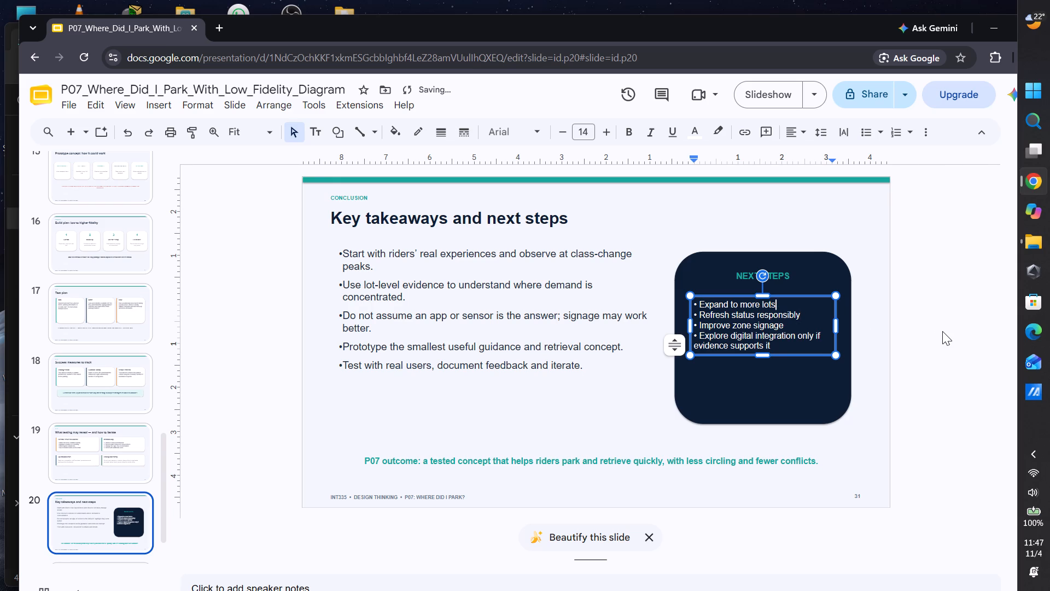
{"action": "left_click", "coordinate": [942, 331]}
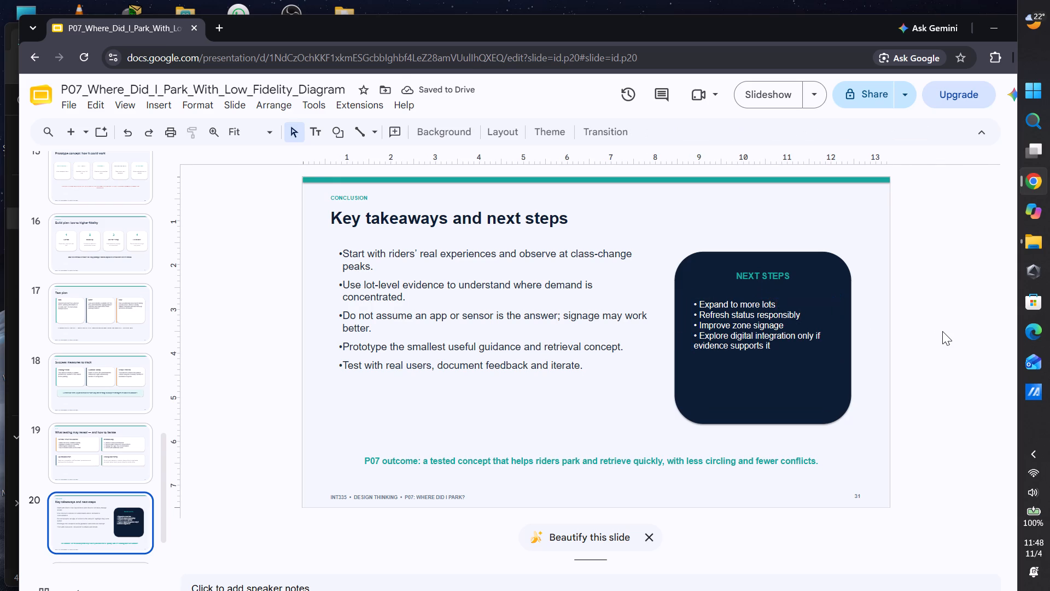
Review the closing slides between "Prototype concept: how it could work" and "Paper prototype: parking guidance + retrieval" for remaining text problems and slide order.
{"action": "key", "text": "Right"}
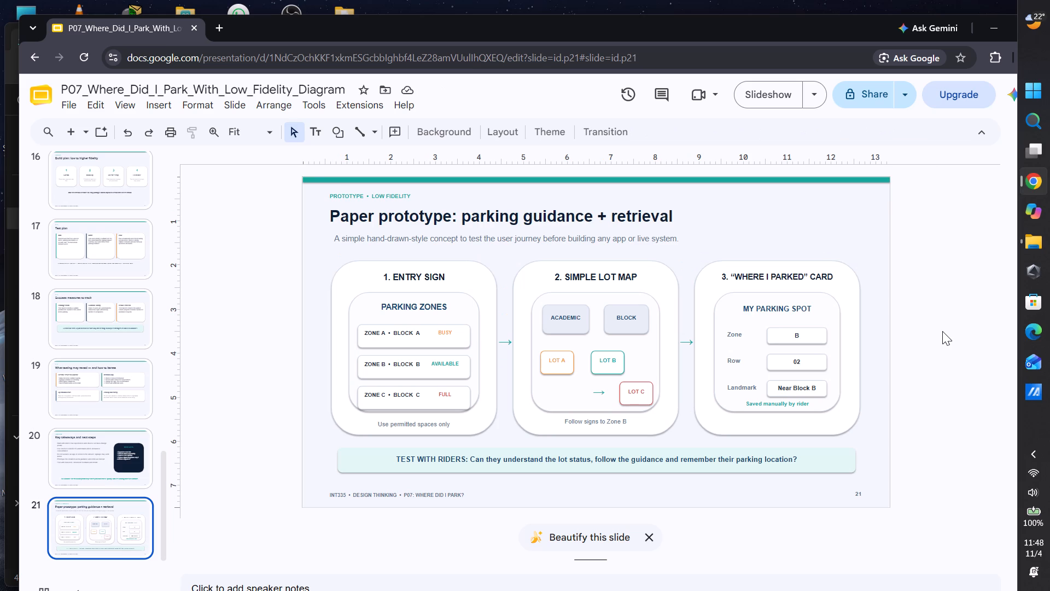
{"action": "key", "text": "Right"}
{"action": "key", "text": "Right"}
{"action": "key", "text": "Right"}
{"action": "key", "text": "Right"}
{"action": "key", "text": "Right"}
{"action": "key", "text": "Right"}
{"action": "key", "text": "Right"}
{"action": "key", "text": "Left"}
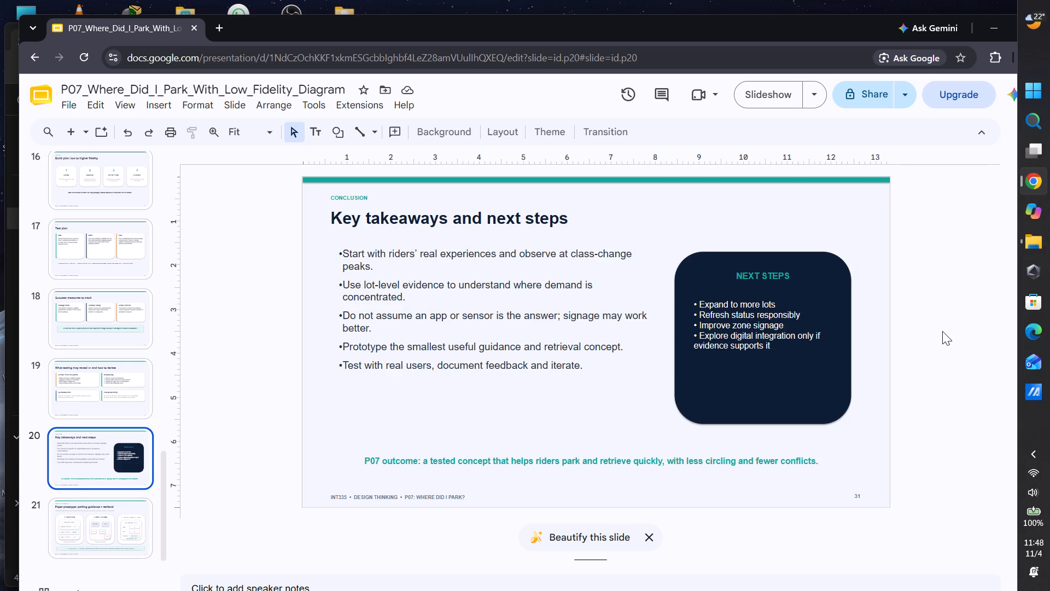
{"action": "key", "text": "Left"}
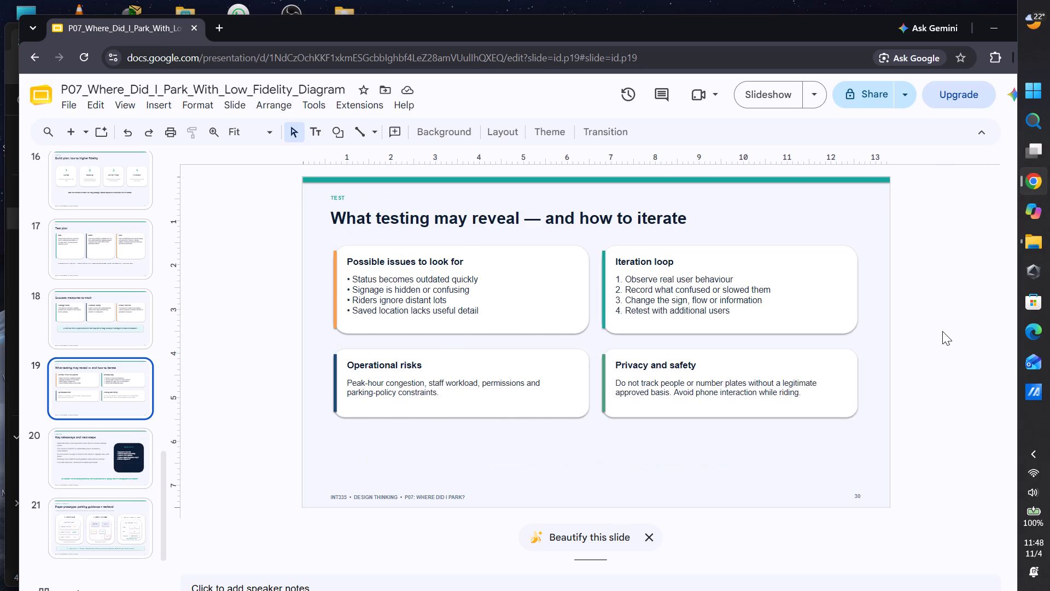
{"action": "key", "text": "Right"}
{"action": "key", "text": "Left"}
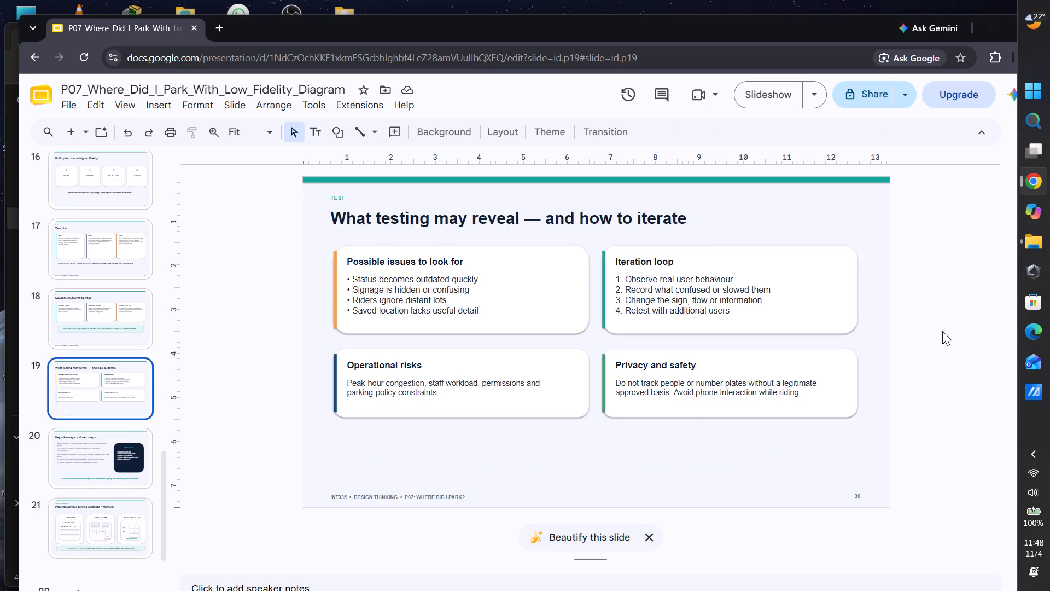
{"action": "key", "text": "Left"}
{"action": "key", "text": "Left"}
{"action": "key", "text": "Left"}
{"action": "key", "text": "Left"}
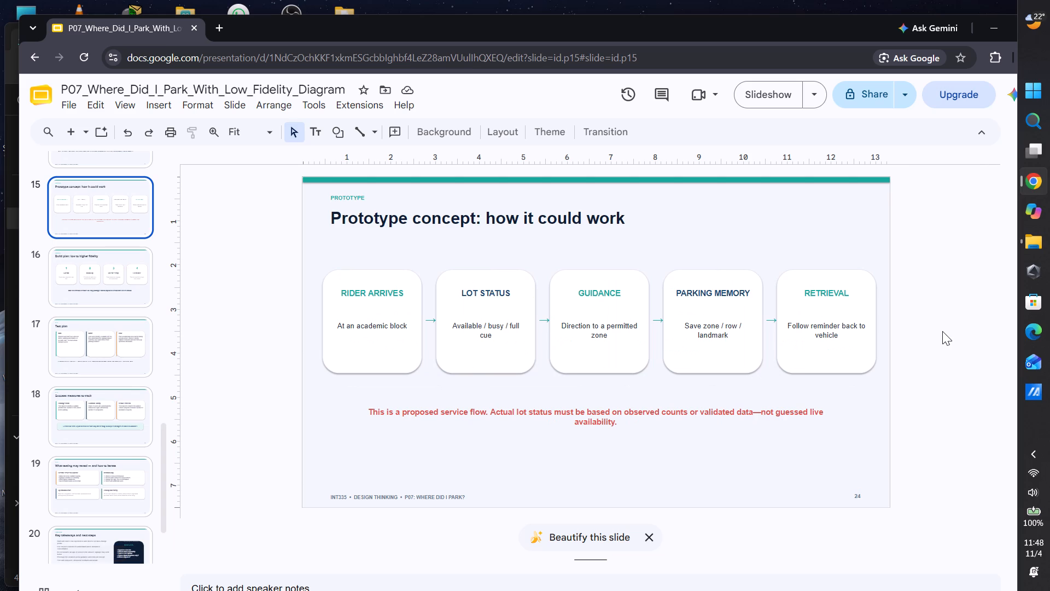
{"action": "key", "text": "Right"}
{"action": "key", "text": "Down"}
{"action": "key", "text": "Down"}
{"action": "key", "text": "Down"}
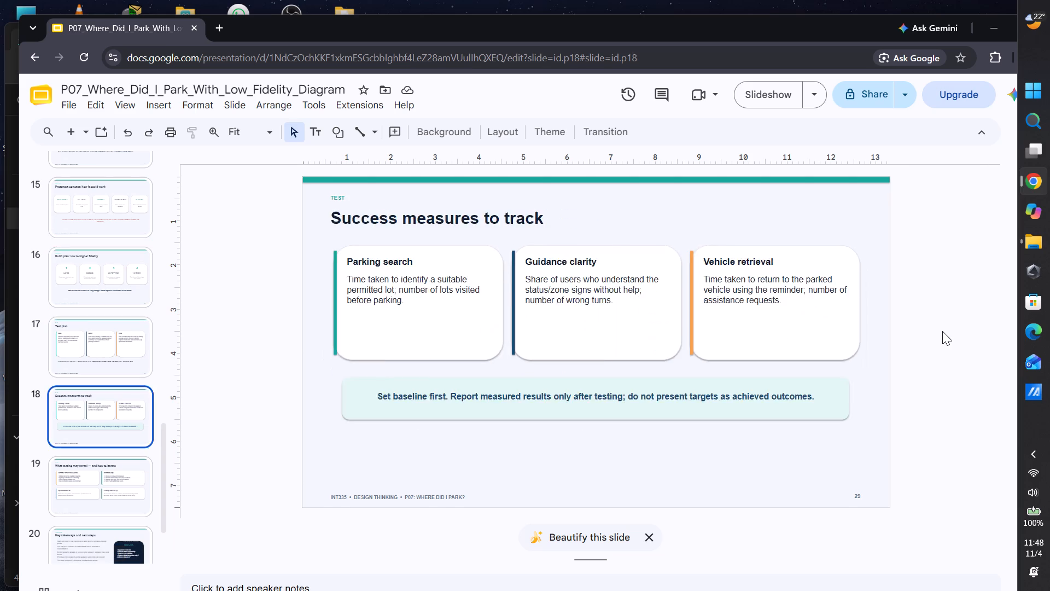
{"action": "key", "text": "Down"}
{"action": "key", "text": "Down"}
{"action": "key", "text": "Down"}
{"action": "key", "text": "Down"}
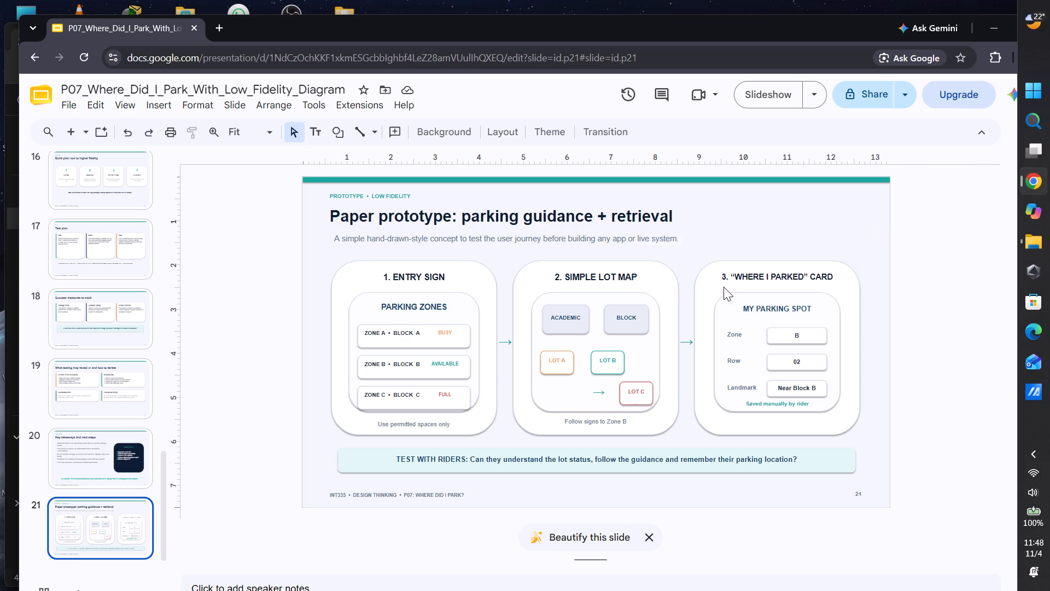
Move the "Paper prototype: parking guidance + retrieval" slide from the end of the deck to directly after "What is a prototype?", as slide 4.
{"action": "left_click_drag", "start_coordinate": [107, 531], "coordinate": [98, 399]}
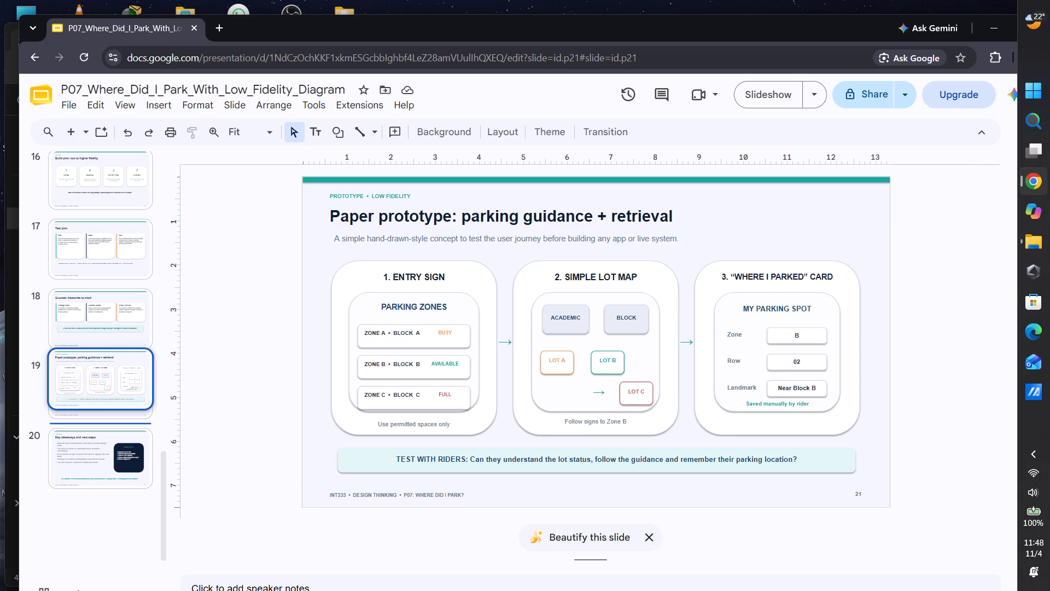
{"action": "left_click_drag", "start_coordinate": [98, 399], "coordinate": [96, 126]}
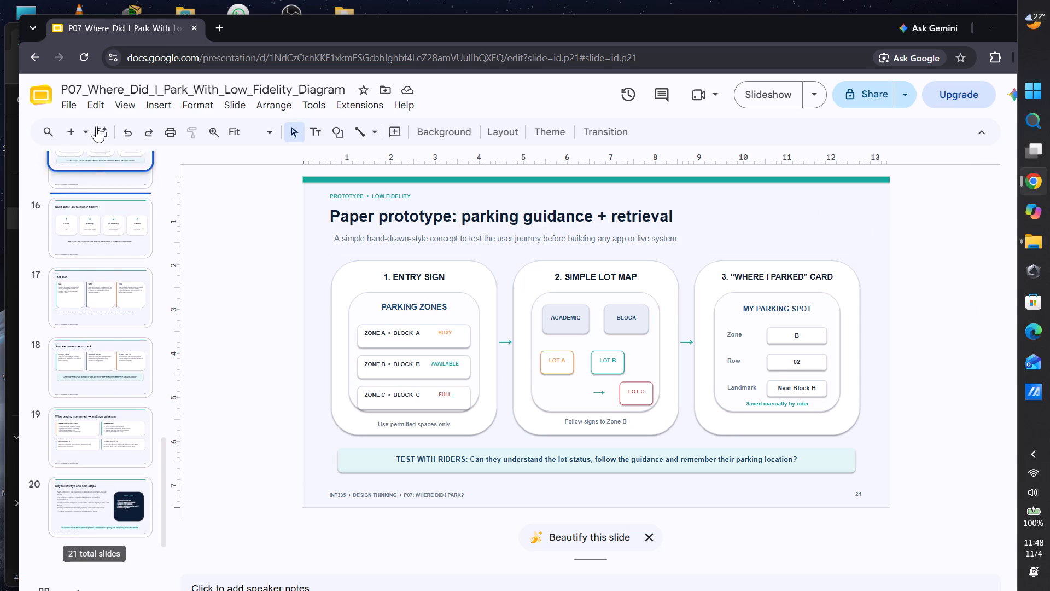
{"action": "left_click_drag", "start_coordinate": [96, 126], "coordinate": [96, 131]}
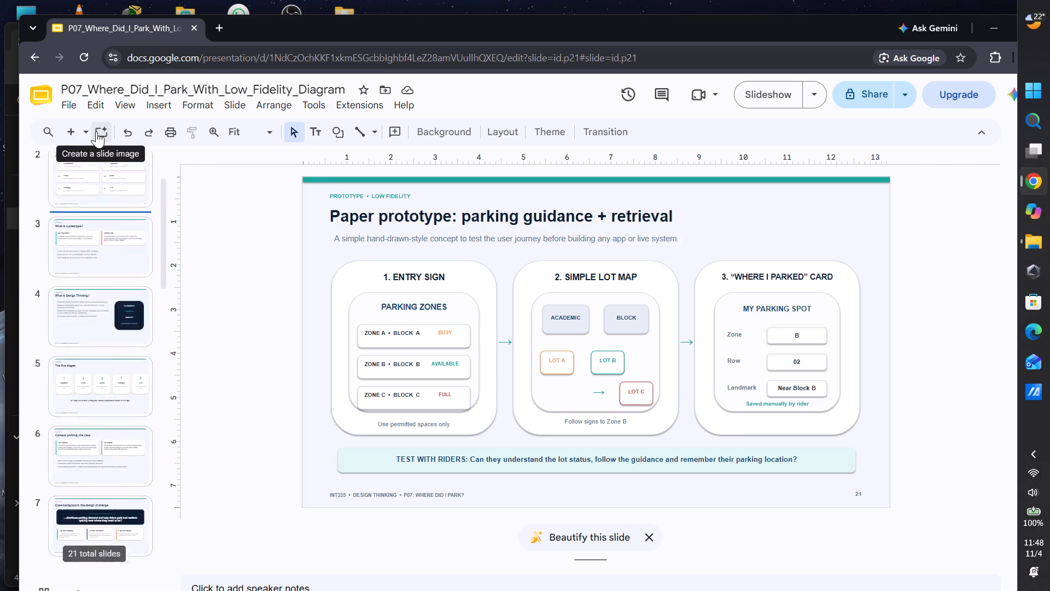
{"action": "left_click_drag", "start_coordinate": [96, 131], "coordinate": [101, 236]}
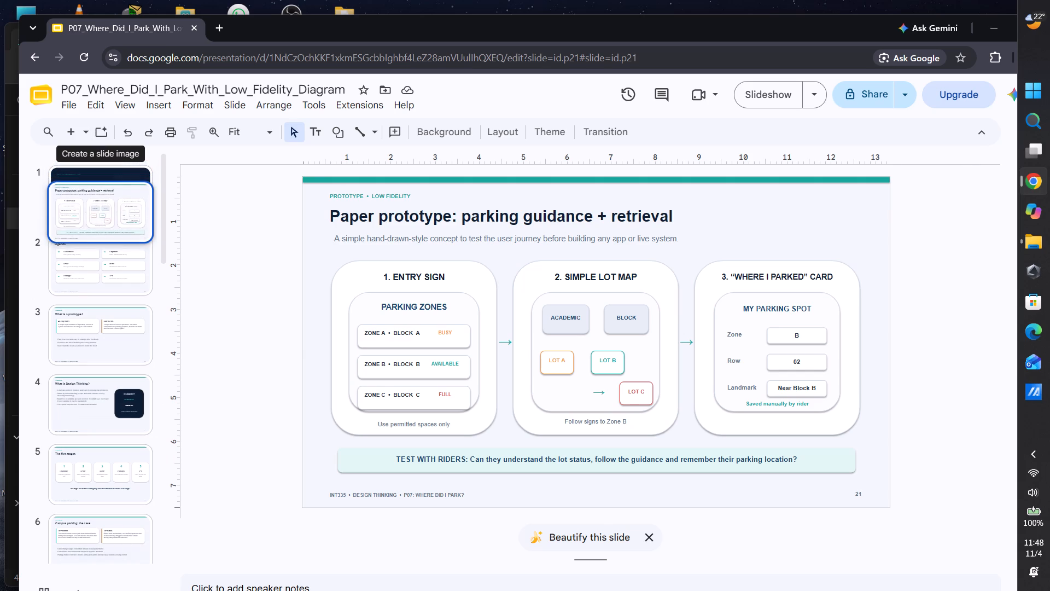
{"action": "left_click_drag", "start_coordinate": [101, 236], "coordinate": [102, 351]}
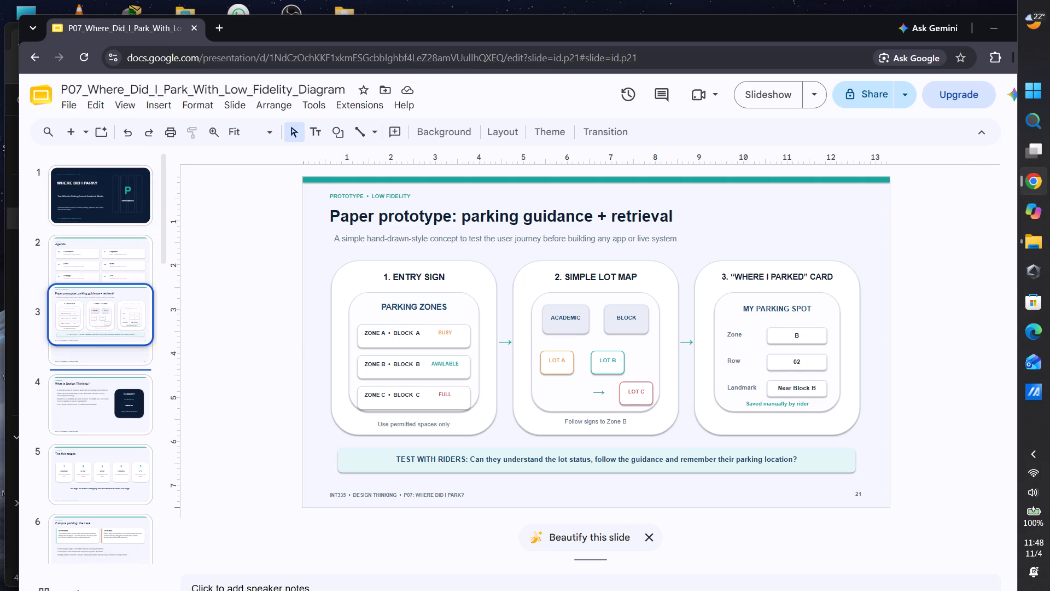
{"action": "left_click_drag", "start_coordinate": [102, 351], "coordinate": [102, 386]}
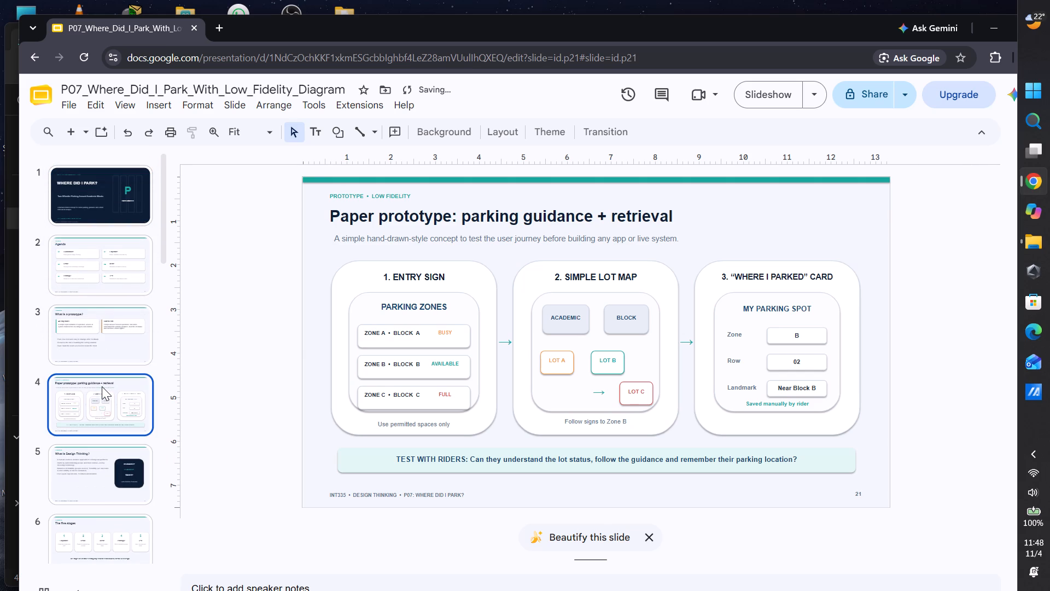
{"action": "left_click", "coordinate": [81, 350]}
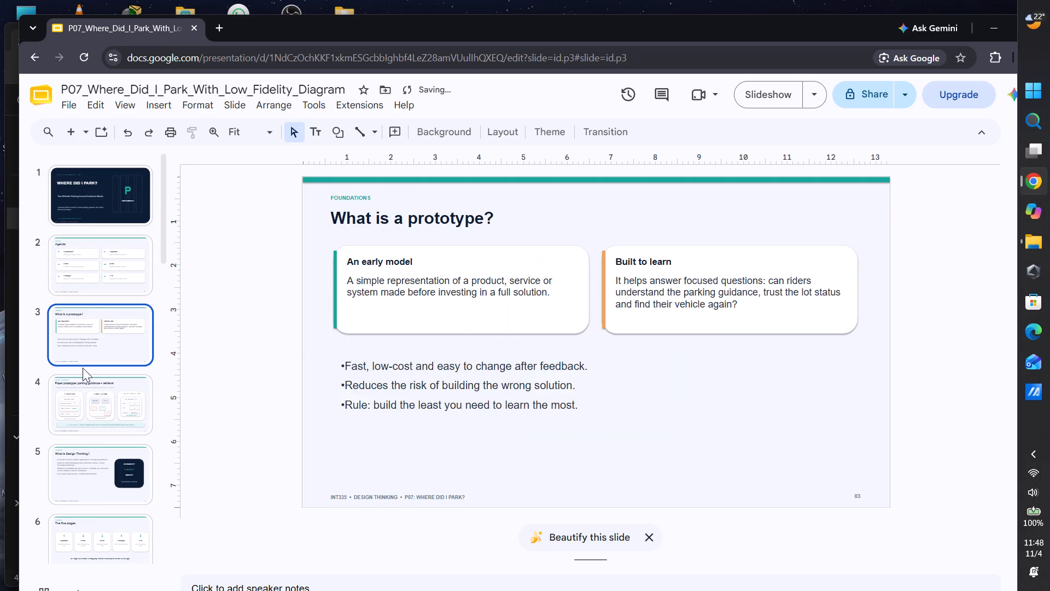
{"action": "left_click", "coordinate": [89, 405]}
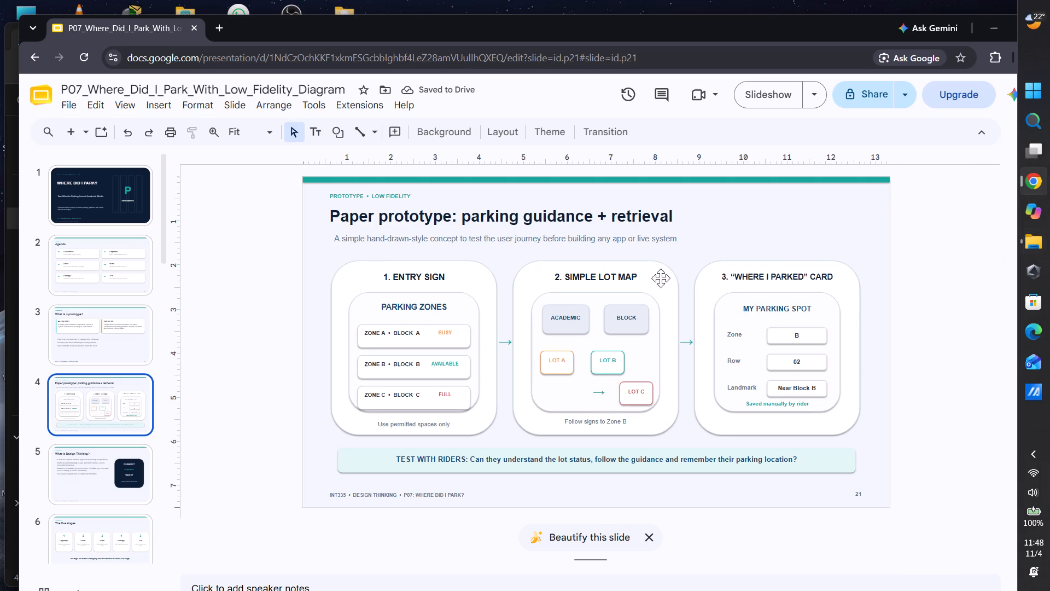
{"action": "left_click", "coordinate": [139, 360]}
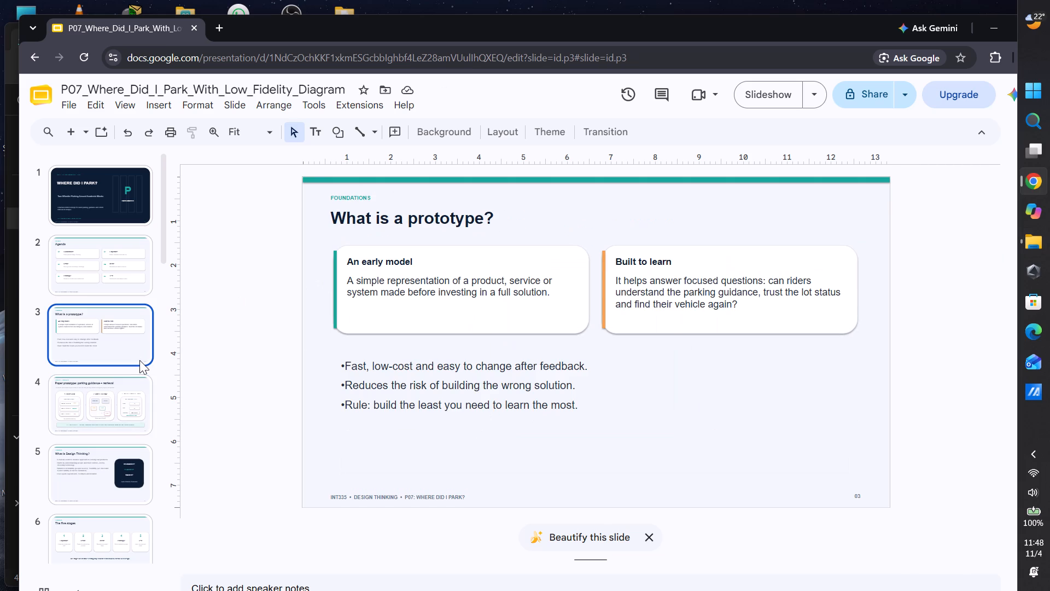
{"action": "left_click", "coordinate": [135, 389]}
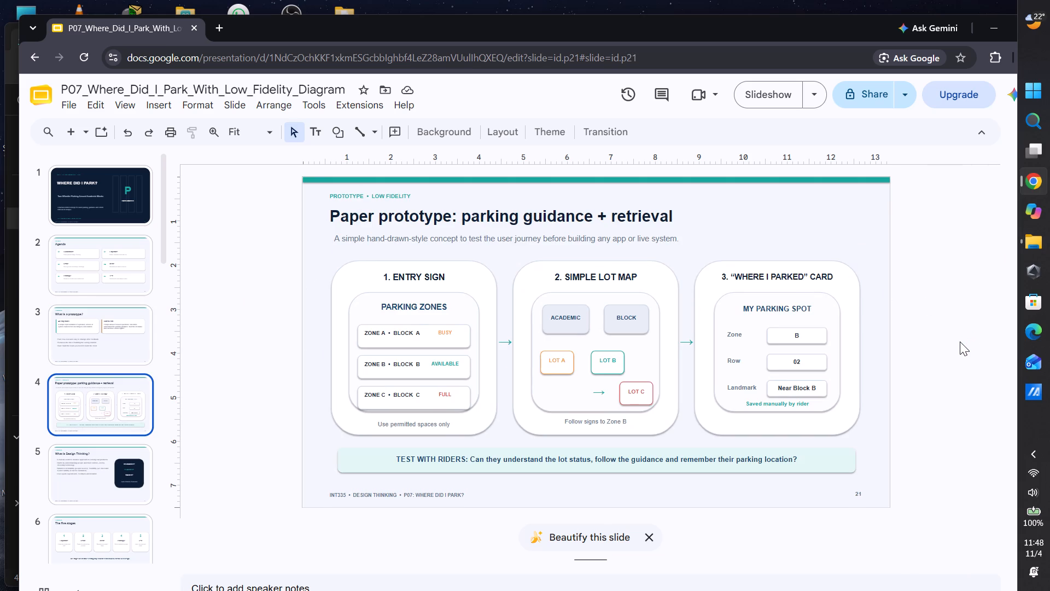
Recheck the closing slides from "Key takeaways and next steps" back to "Prototype concept: how it could work" for text problems and order.
{"action": "scroll", "coordinate": [139, 423], "scroll_direction": "down", "scroll_amount": 5}
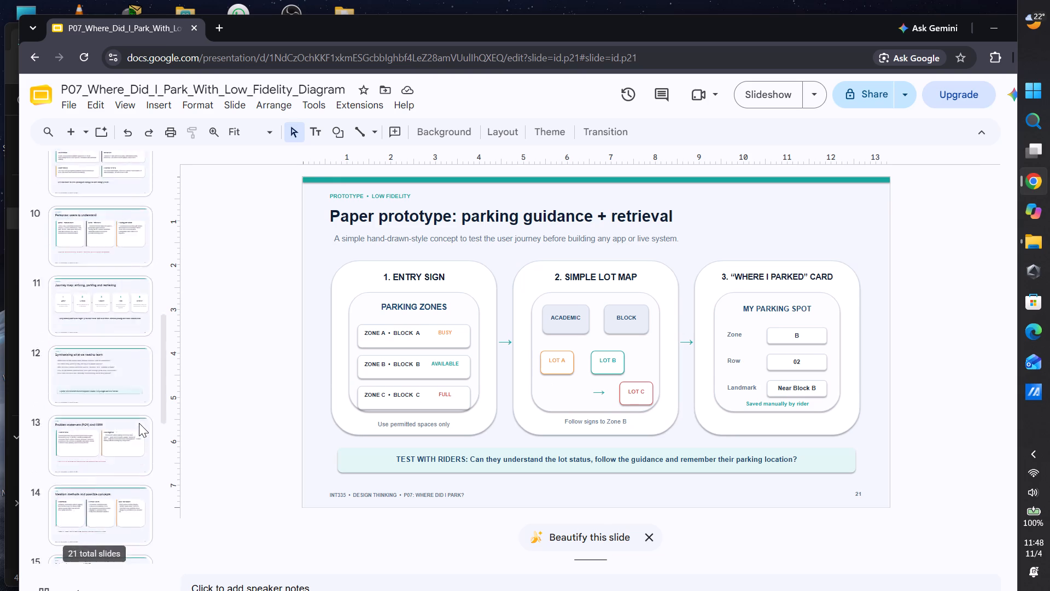
{"action": "scroll", "coordinate": [139, 423], "scroll_direction": "down", "scroll_amount": 6}
{"action": "scroll", "coordinate": [139, 423], "scroll_direction": "right", "scroll_amount": 3}
{"action": "left_click", "coordinate": [127, 523]}
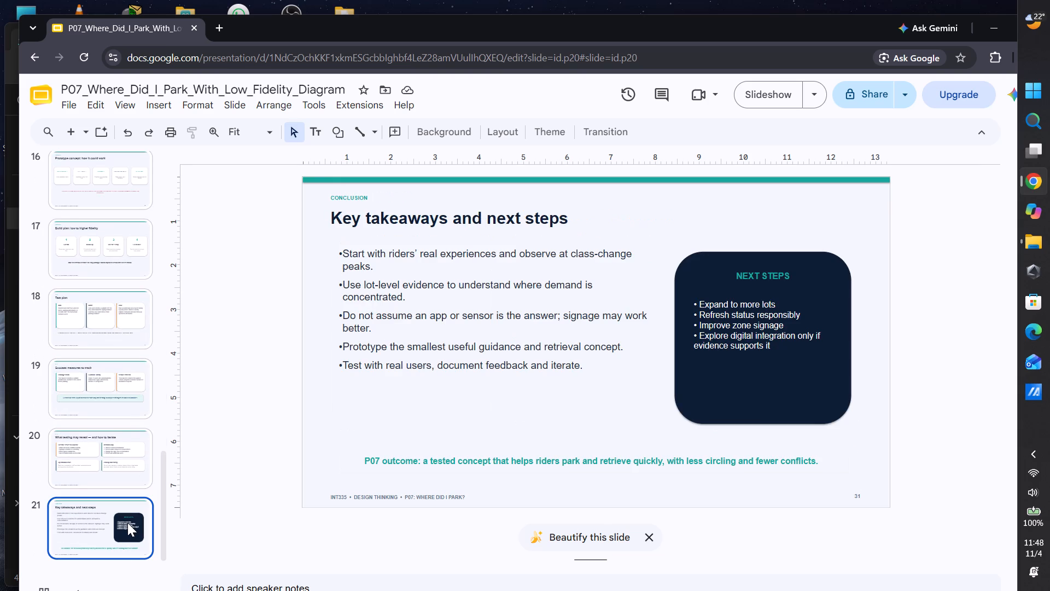
{"action": "key", "text": "Up"}
{"action": "key", "text": "Up"}
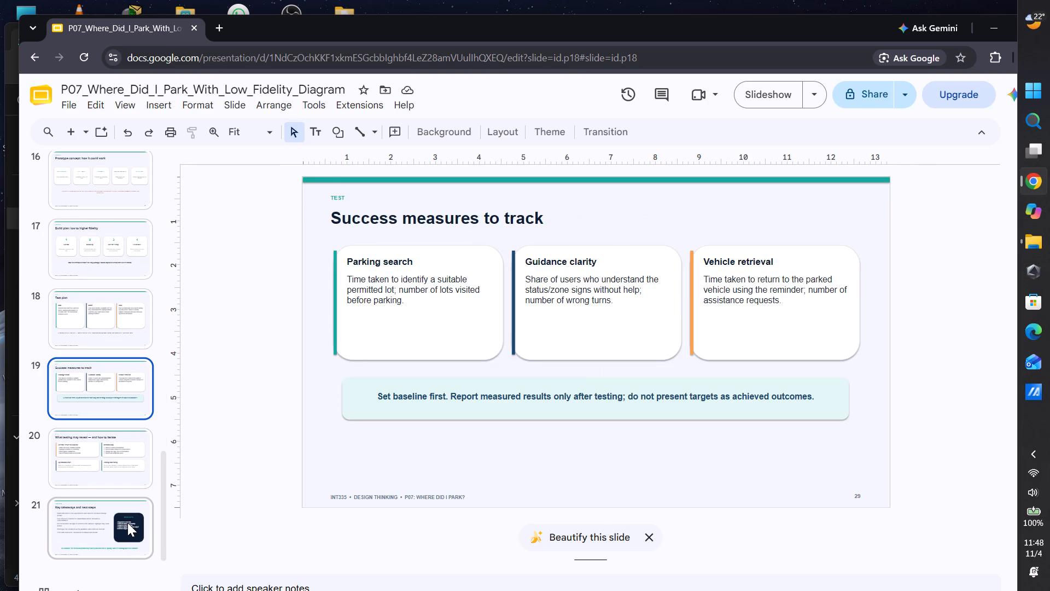
{"action": "key", "text": "Down"}
{"action": "key", "text": "Up"}
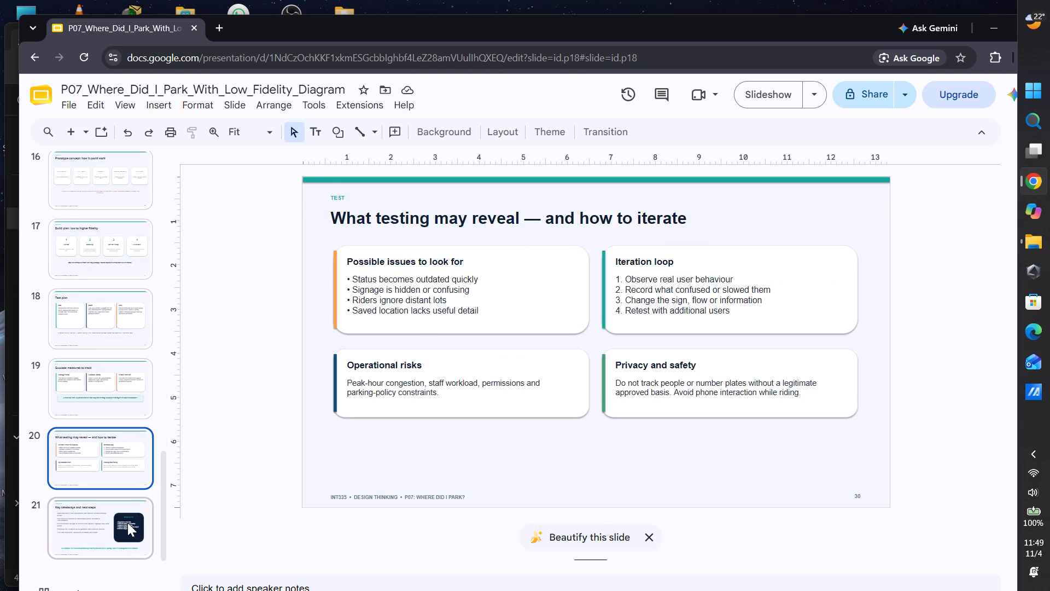
{"action": "key", "text": "Up"}
{"action": "key", "text": "Up"}
{"action": "key", "text": "Down"}
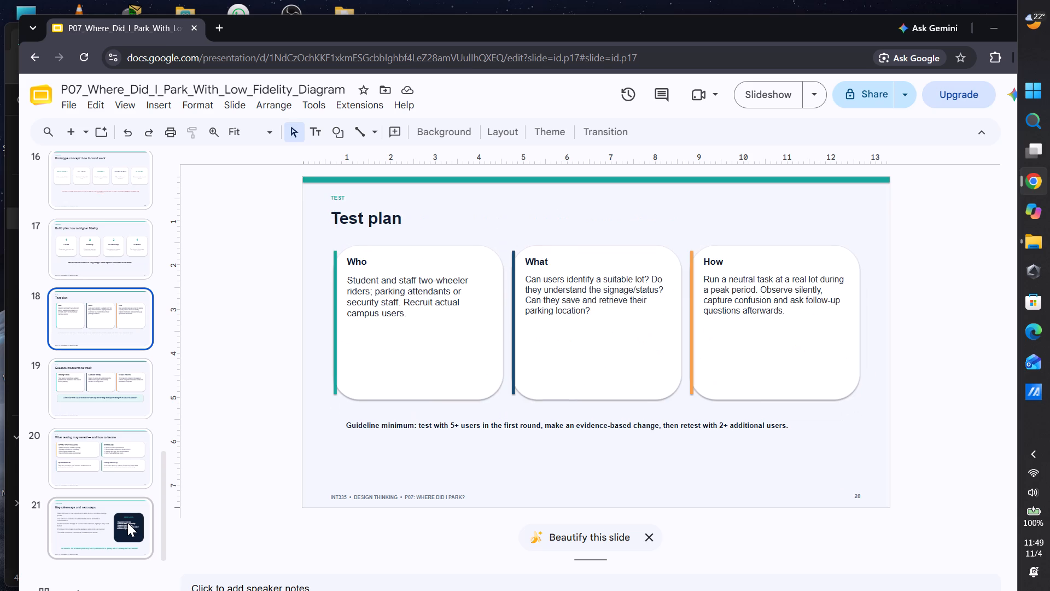
{"action": "key", "text": "Up"}
{"action": "key", "text": "Up"}
{"action": "key", "text": "Up"}
{"action": "key", "text": "Down"}
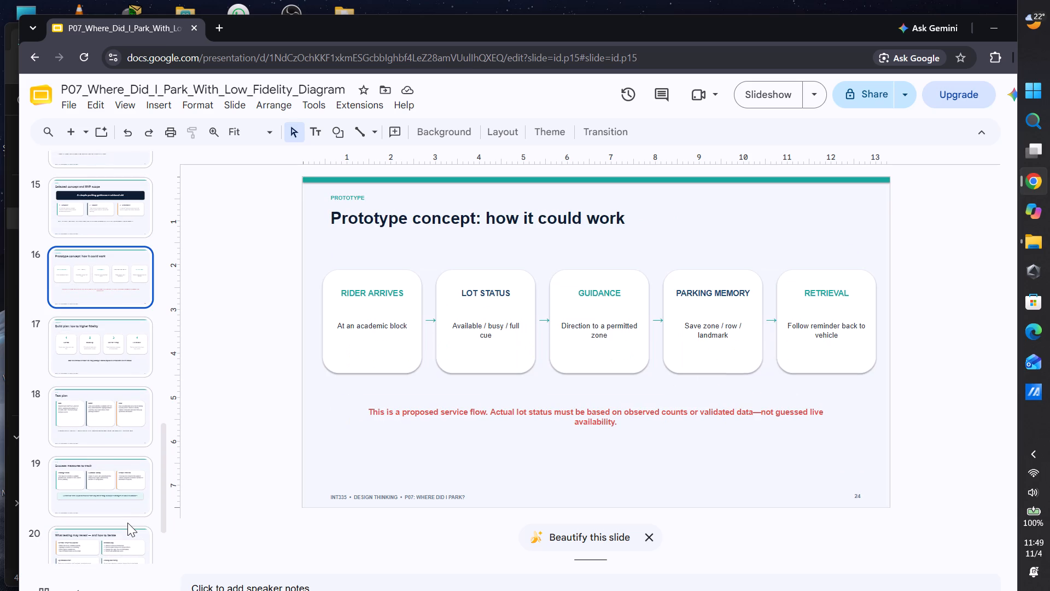
Recheck the middle slides before "Prototype concept: how it could work" back to "Case background: the design challenge" for text and order.
{"action": "key", "text": "Up"}
{"action": "key", "text": "Up"}
{"action": "key", "text": "Up"}
{"action": "key", "text": "Down"}
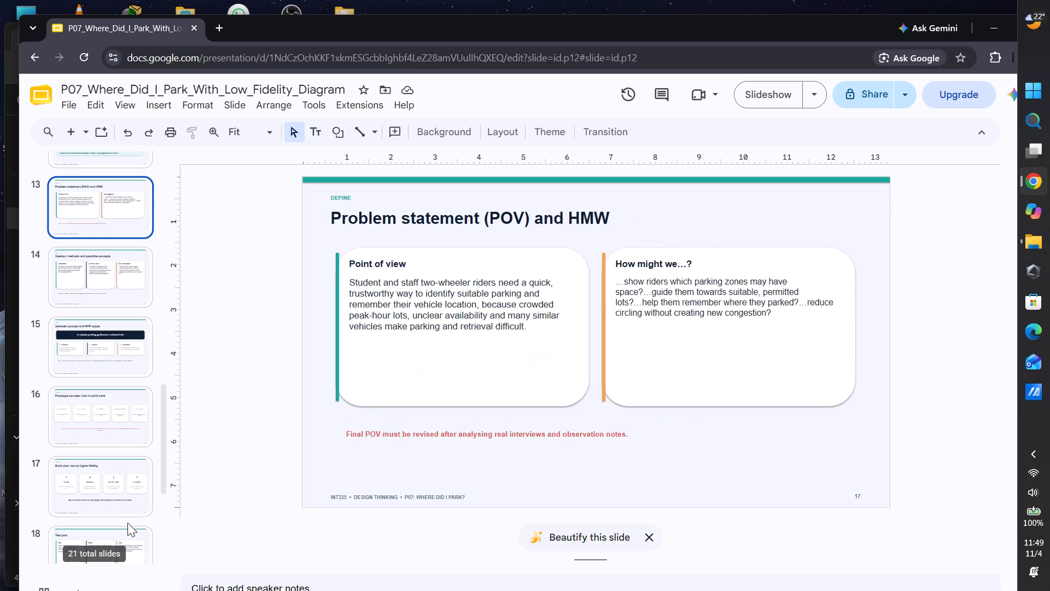
{"action": "key", "text": "Up"}
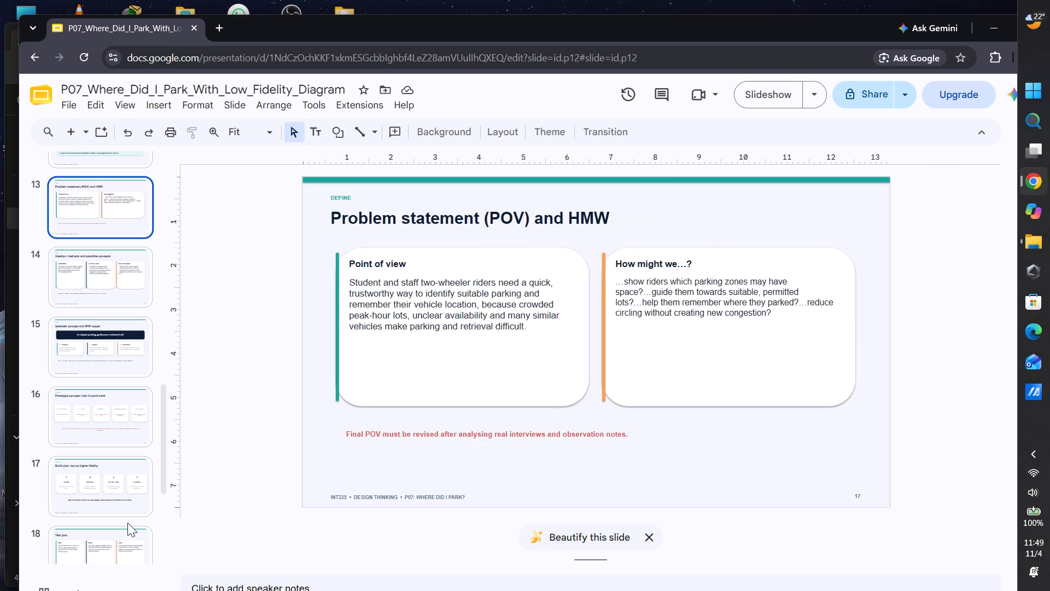
{"action": "key", "text": "Up"}
{"action": "key", "text": "Up"}
{"action": "key", "text": "Down"}
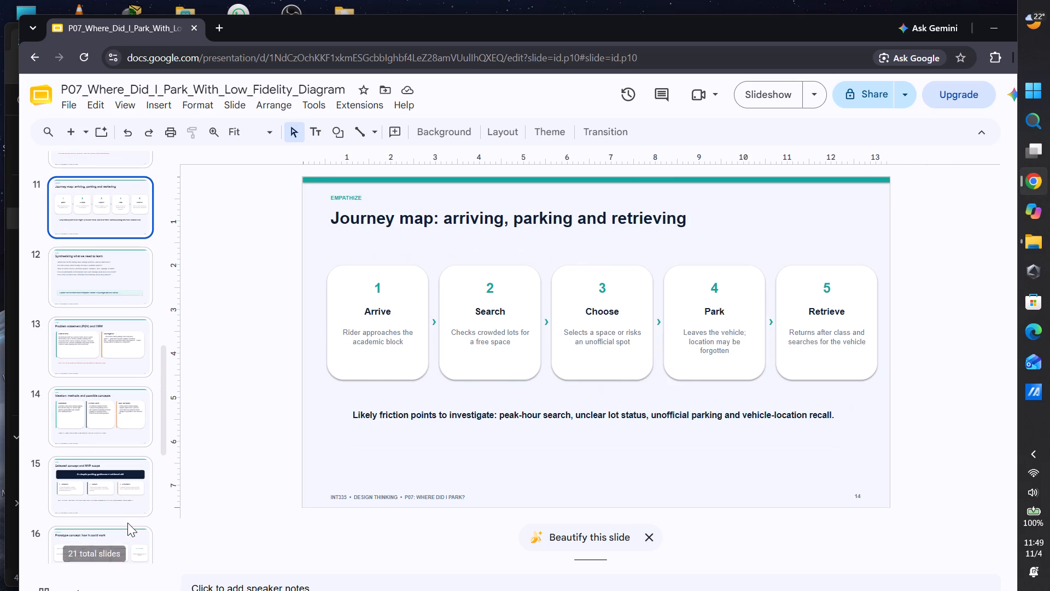
{"action": "key", "text": "Up"}
{"action": "key", "text": "Up"}
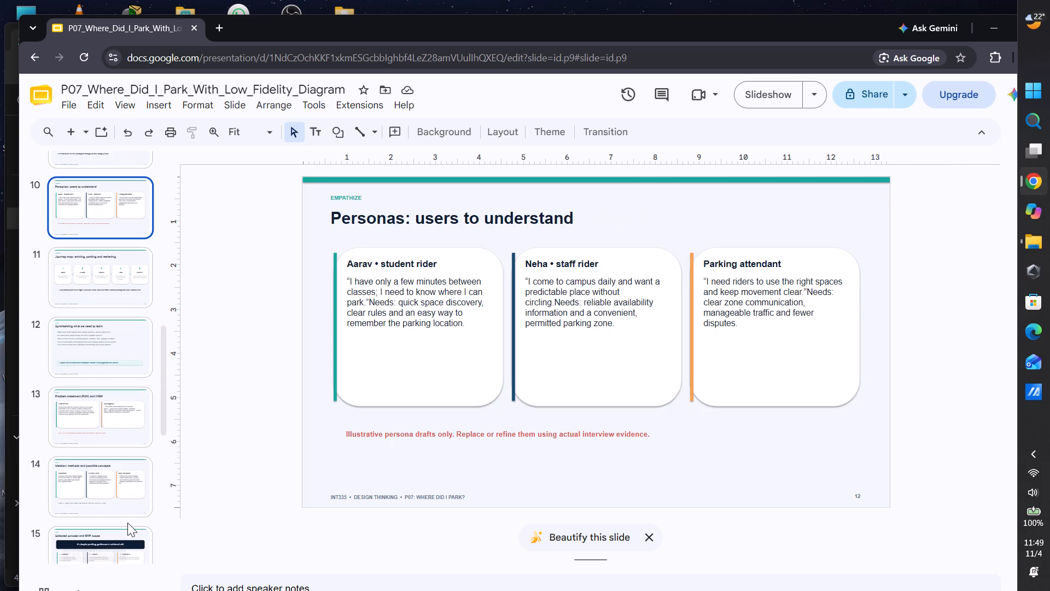
{"action": "key", "text": "Up"}
{"action": "key", "text": "Up"}
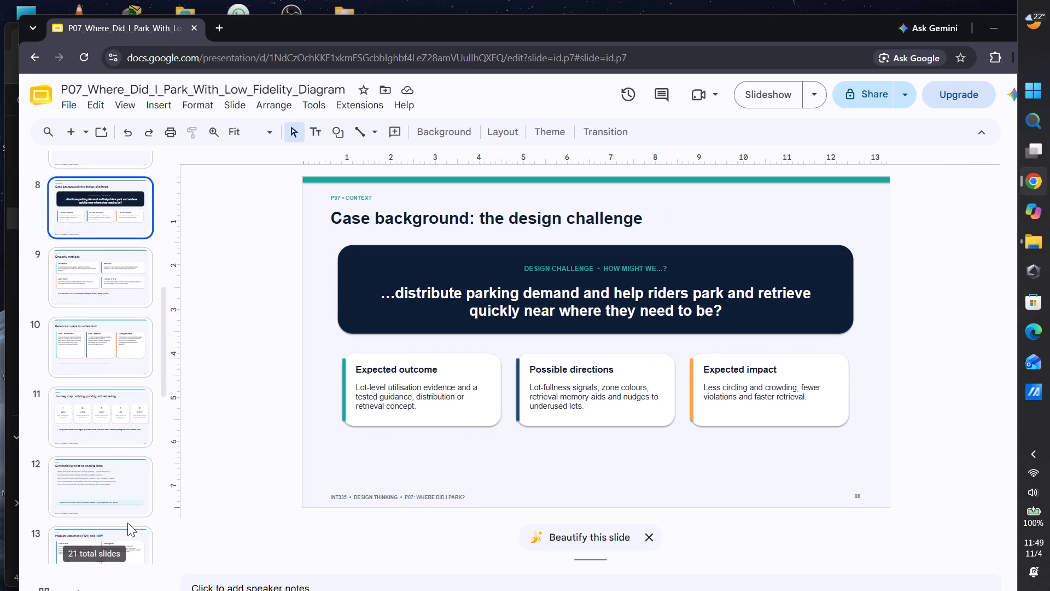
Recheck the opening slides from "Campus parking: the case" back to the title slide, including the repositioned paper prototype slide.
{"action": "key", "text": "Up"}
{"action": "key", "text": "Up"}
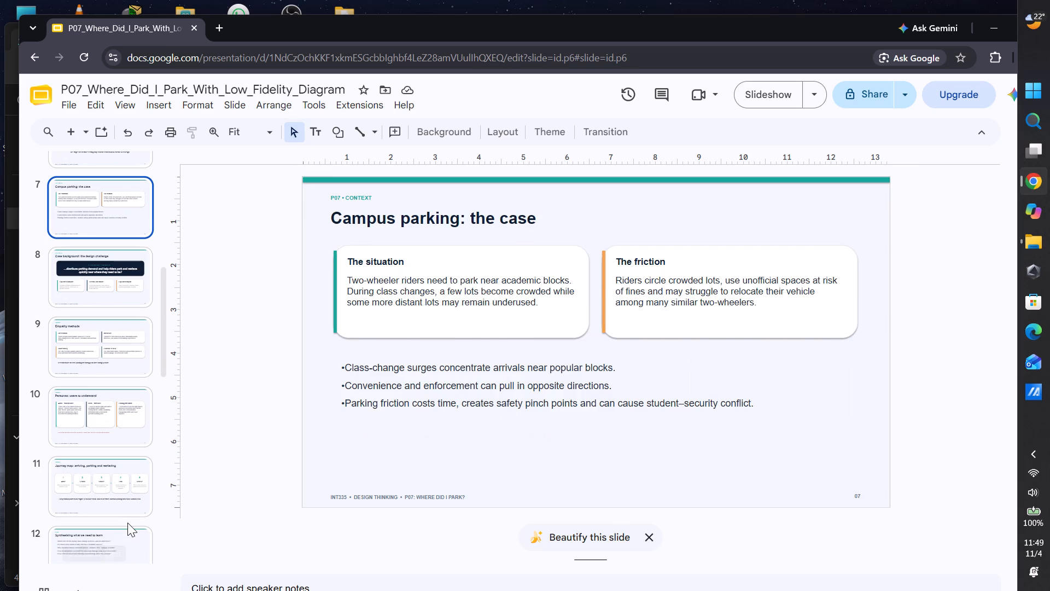
{"action": "key", "text": "Up"}
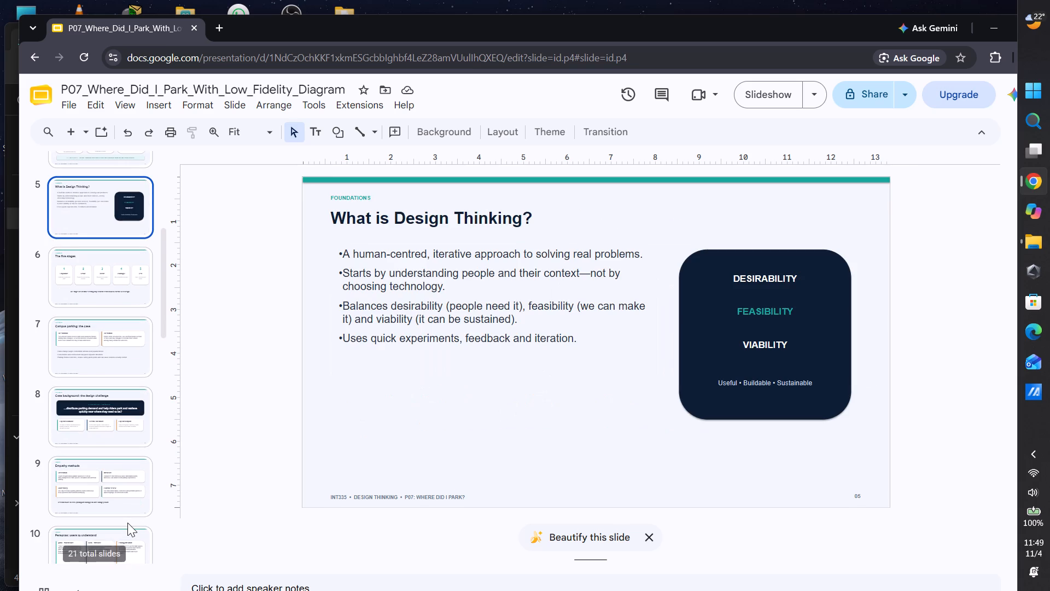
{"action": "key", "text": "Up"}
{"action": "key", "text": "Down"}
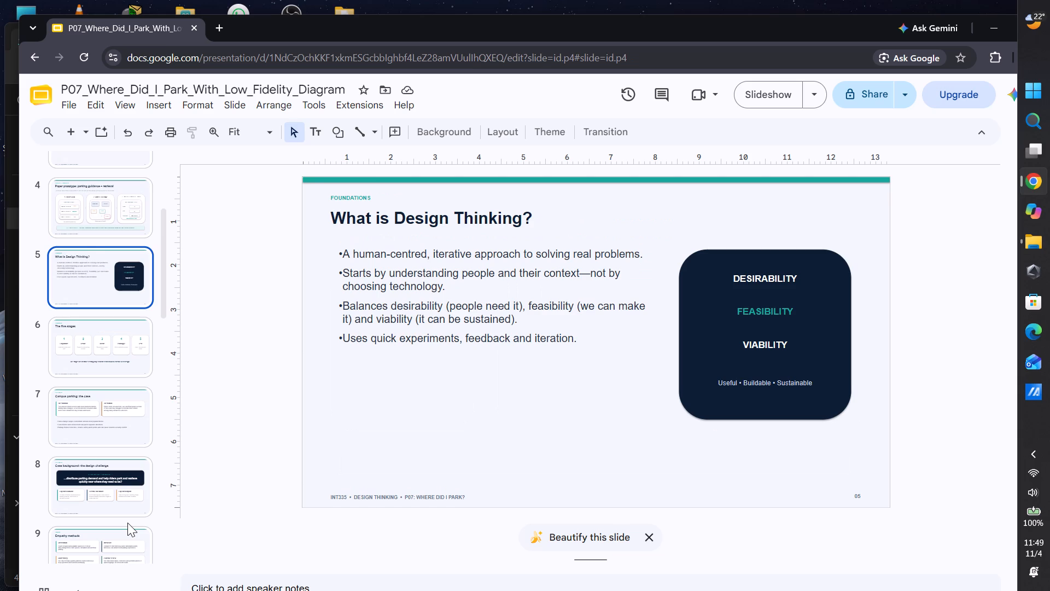
{"action": "key", "text": "Up"}
{"action": "key", "text": "Down"}
{"action": "key", "text": "Up"}
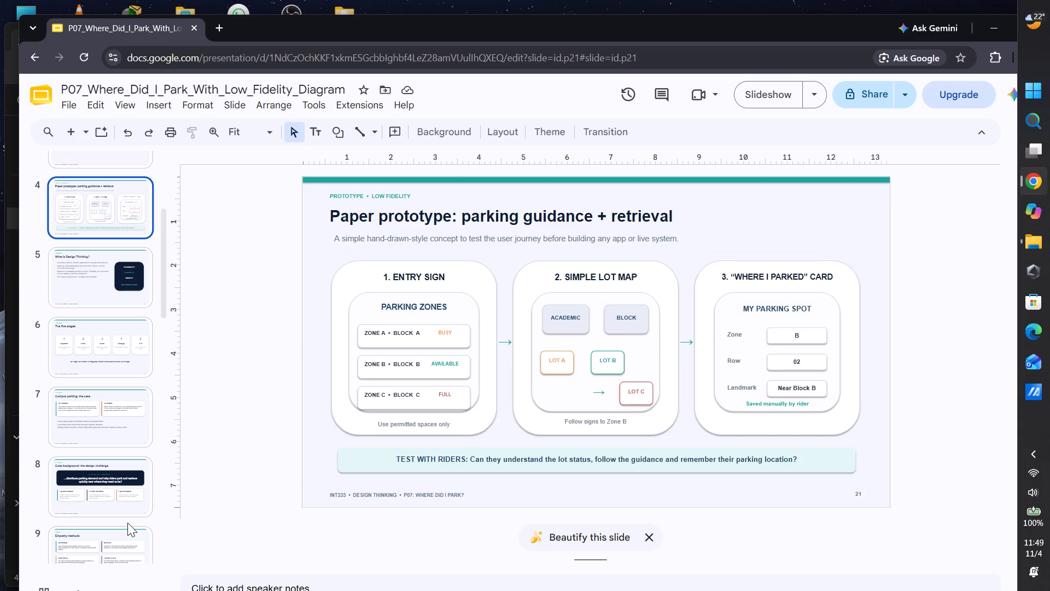
{"action": "key", "text": "Down"}
{"action": "key", "text": "Up"}
{"action": "key", "text": "Up"}
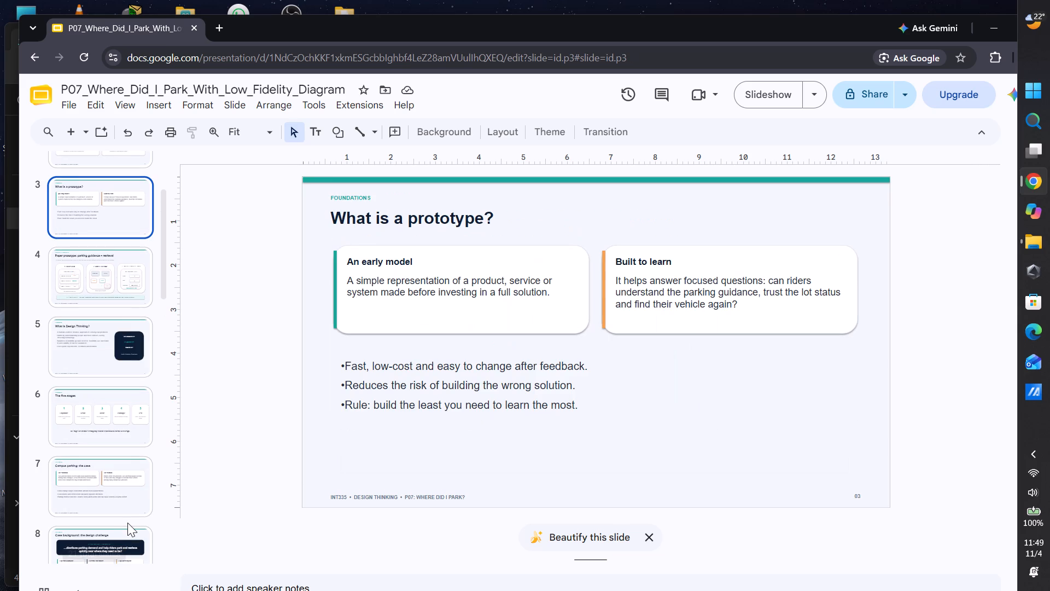
{"action": "key", "text": "Up"}
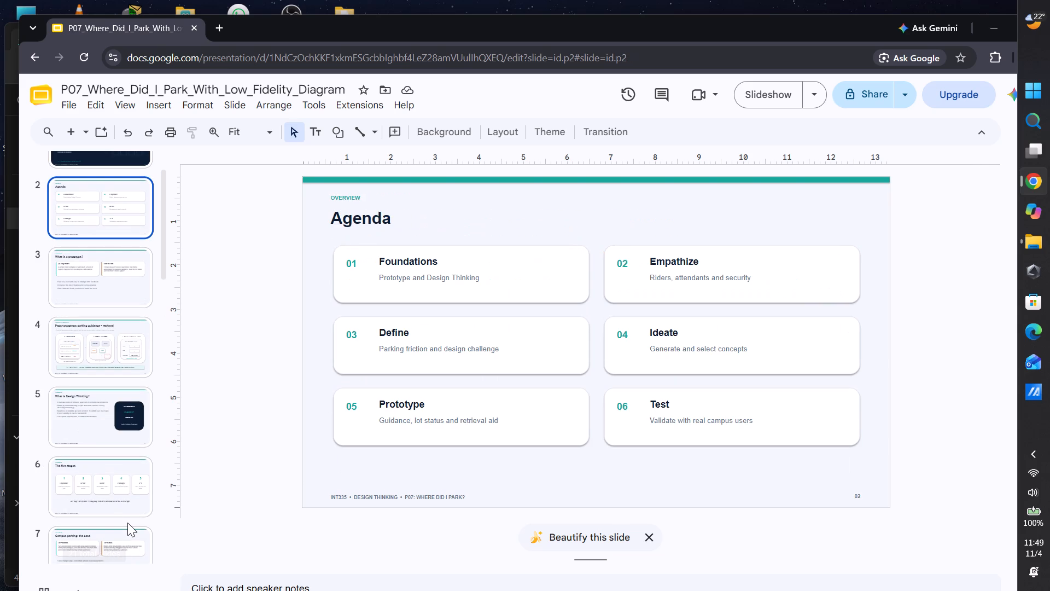
{"action": "key", "text": "Up"}
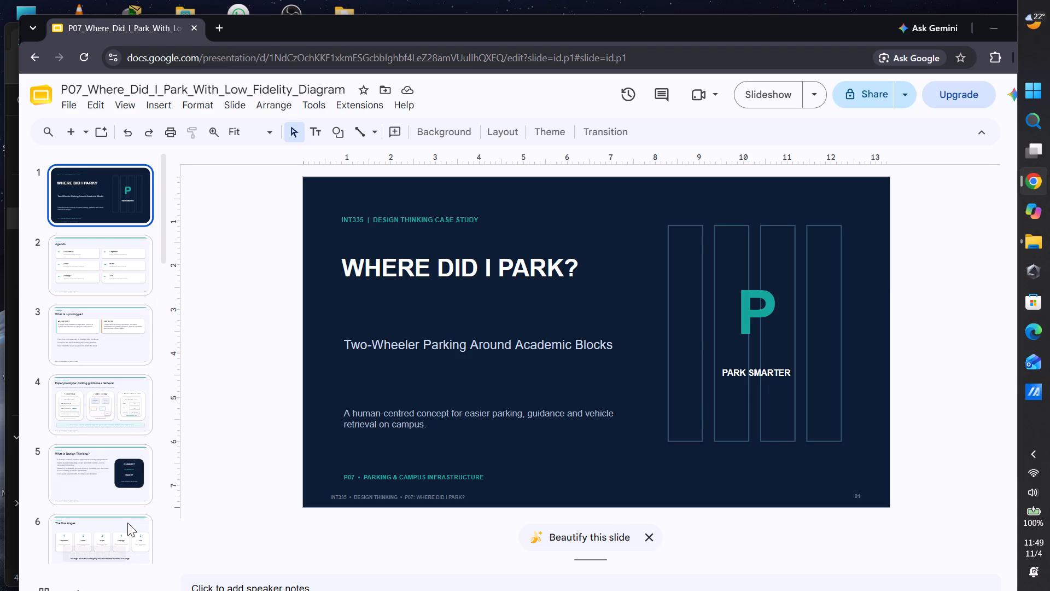
{"action": "key", "text": "Down"}
{"action": "key", "text": "Up"}
{"action": "key", "text": "Down"}
{"action": "key", "text": "Up"}
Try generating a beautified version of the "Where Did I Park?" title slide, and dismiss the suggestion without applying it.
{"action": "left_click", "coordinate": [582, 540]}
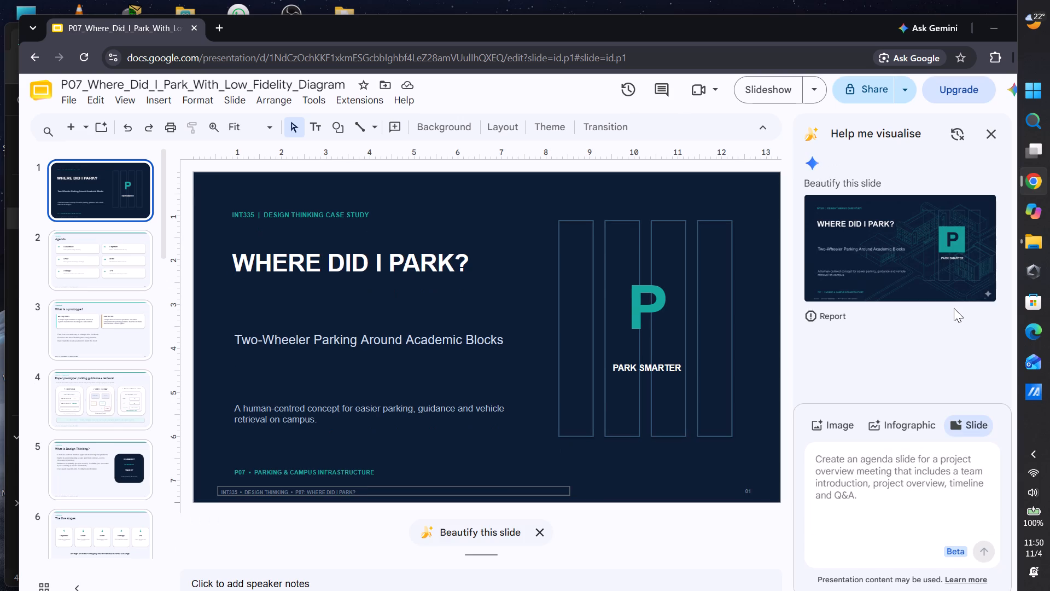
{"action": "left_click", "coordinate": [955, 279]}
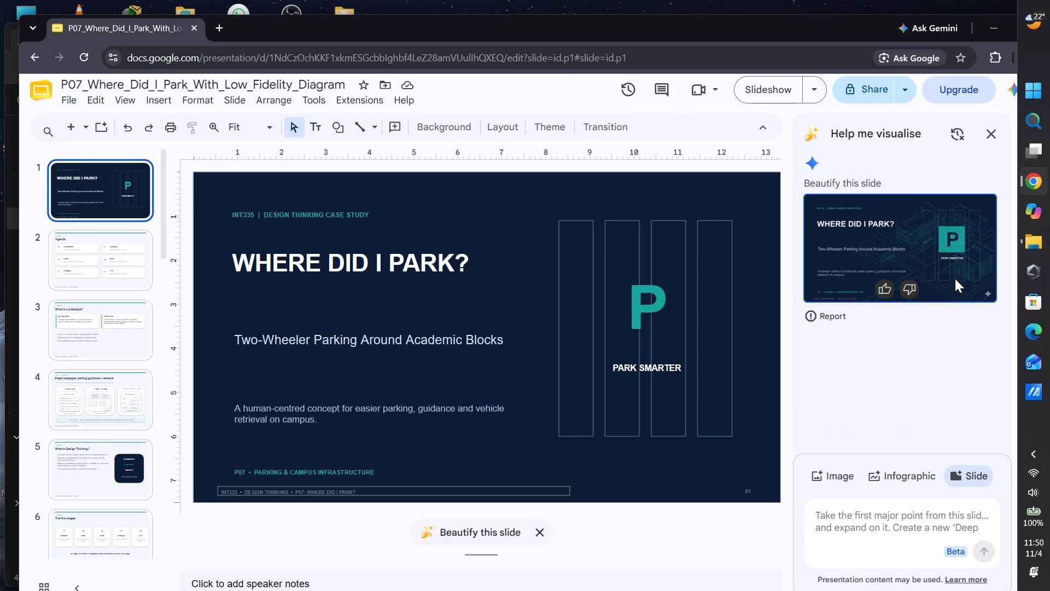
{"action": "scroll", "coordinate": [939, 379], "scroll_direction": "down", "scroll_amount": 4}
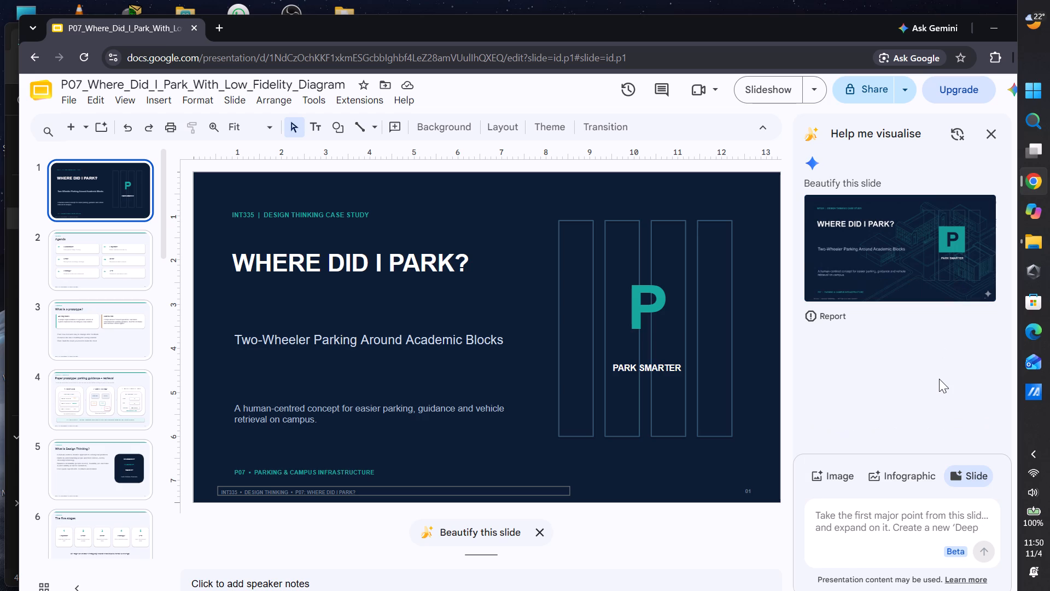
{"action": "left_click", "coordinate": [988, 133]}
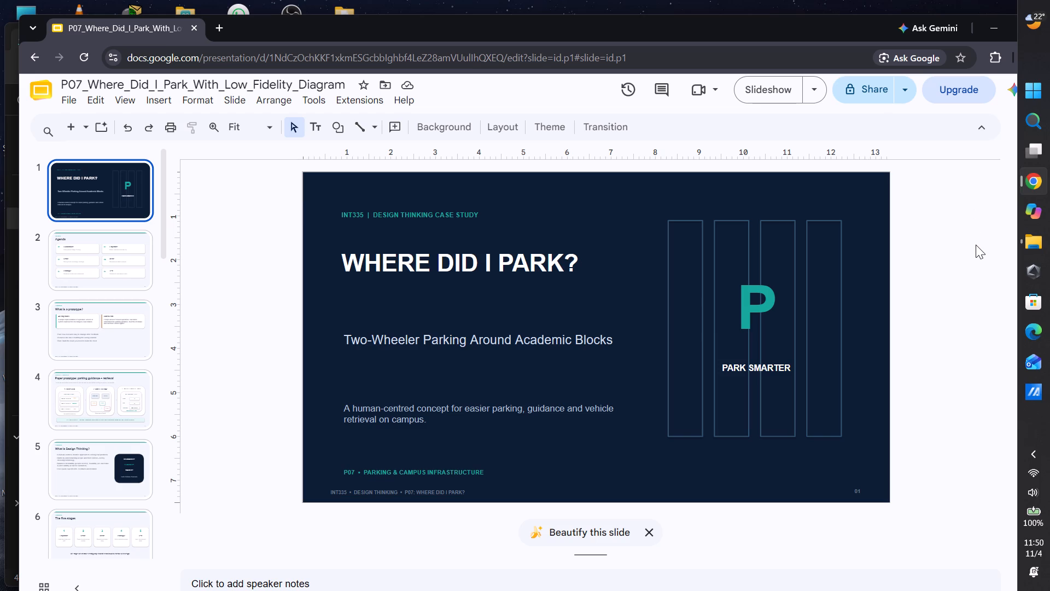
Maximise the browser window showing the presentation.
{"action": "left_click", "coordinate": [837, 31]}
{"action": "left_click_drag", "start_coordinate": [871, 24], "coordinate": [808, 24]}
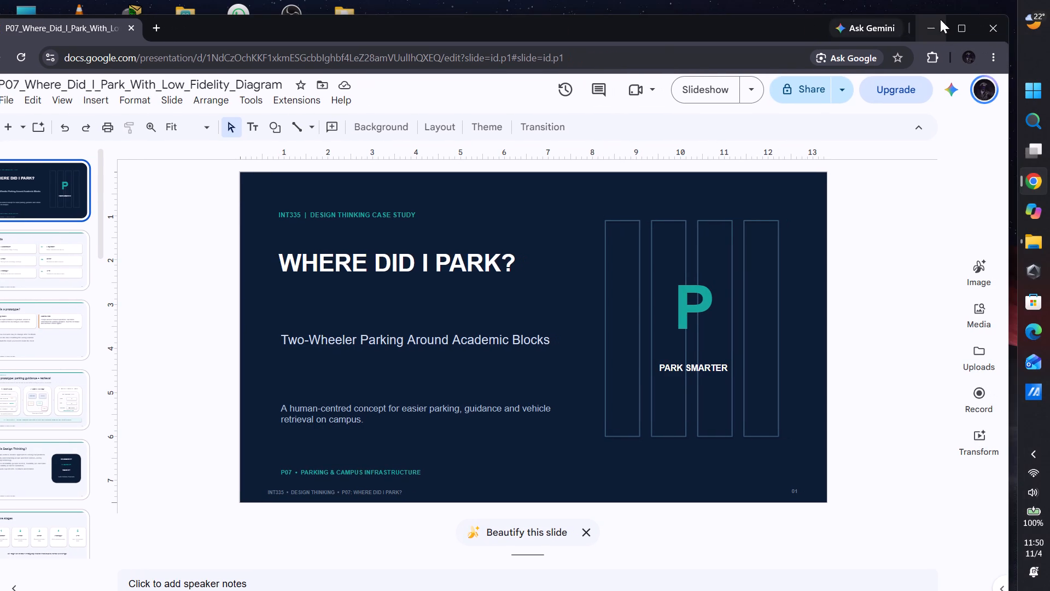
{"action": "left_click", "coordinate": [959, 21]}
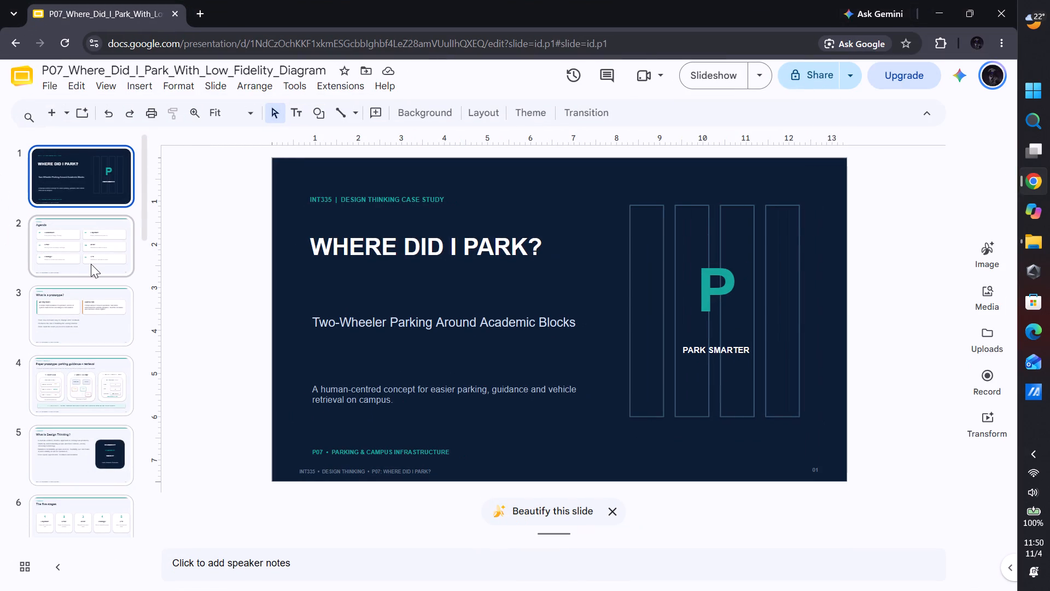
Open the Agenda slide and try to dismiss its "Beautify this slide" suggestion.
{"action": "scroll", "coordinate": [91, 264], "scroll_direction": "down", "scroll_amount": 11}
{"action": "scroll", "coordinate": [91, 264], "scroll_direction": "right", "scroll_amount": 1}
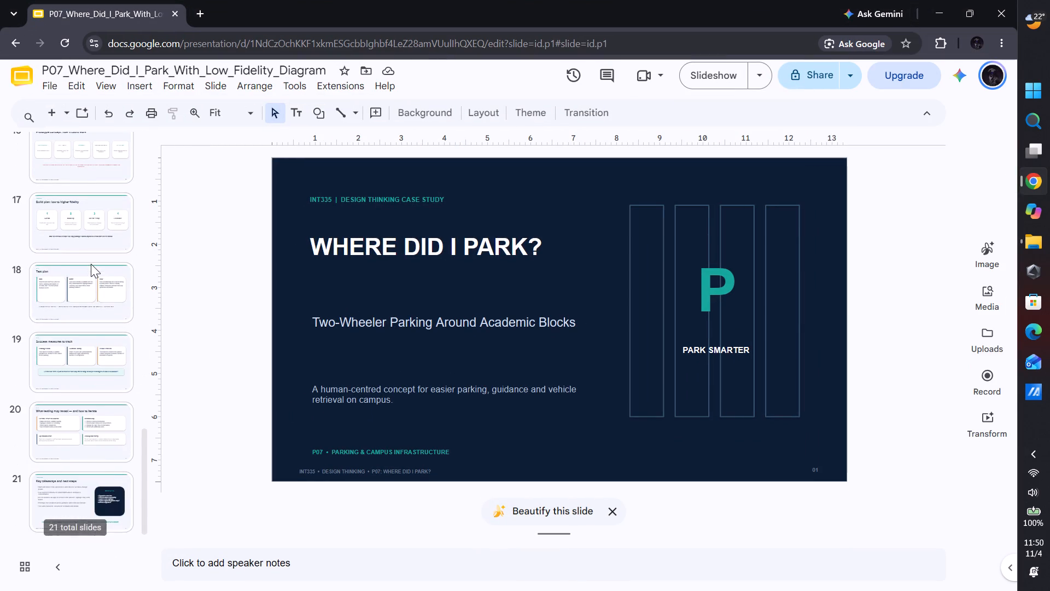
{"action": "scroll", "coordinate": [91, 264], "scroll_direction": "up", "scroll_amount": 13}
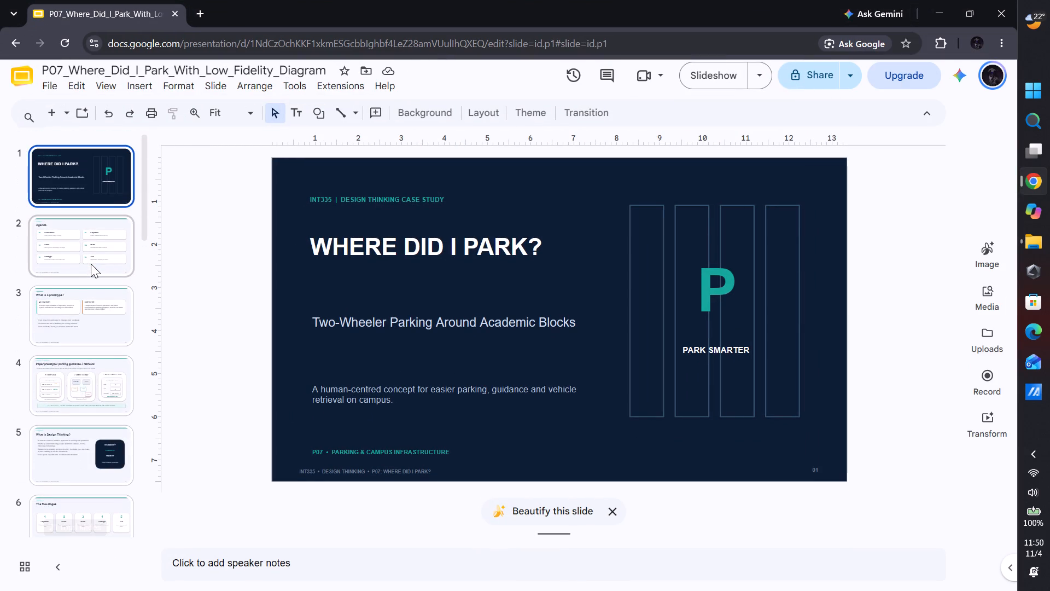
{"action": "left_click", "coordinate": [91, 264]}
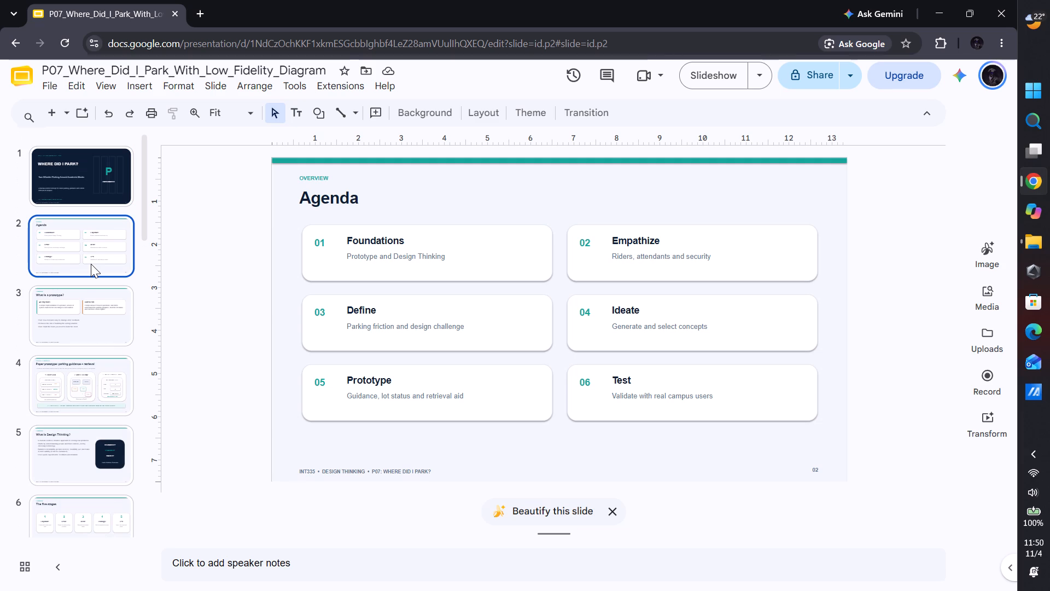
{"action": "left_click", "coordinate": [621, 518]}
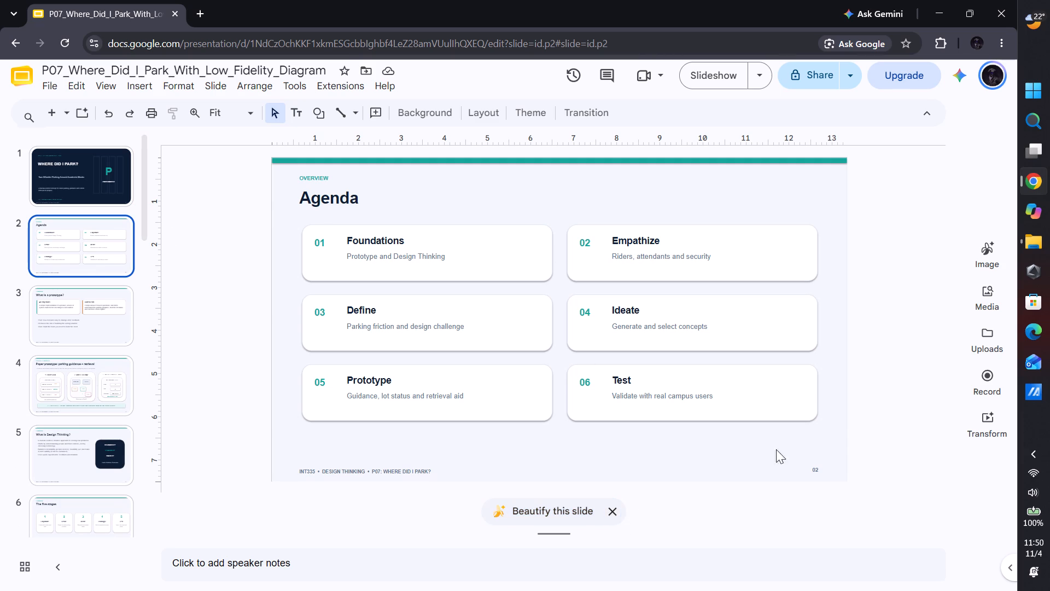
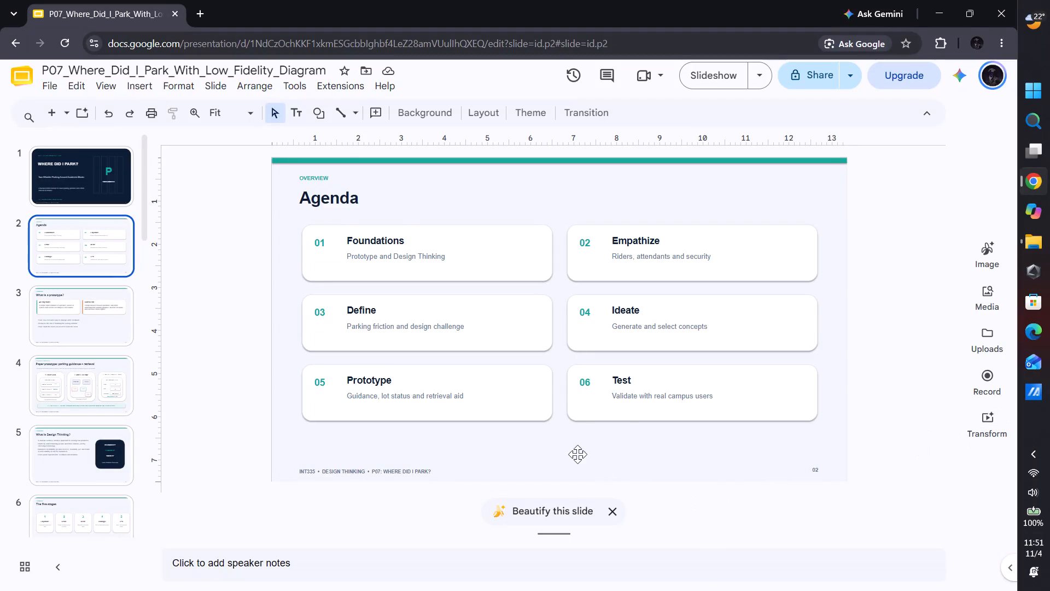
Review every slide in order, from the "Where Did I Park?" title slide to "Key takeaways and next steps".
{"action": "left_click", "coordinate": [92, 164]}
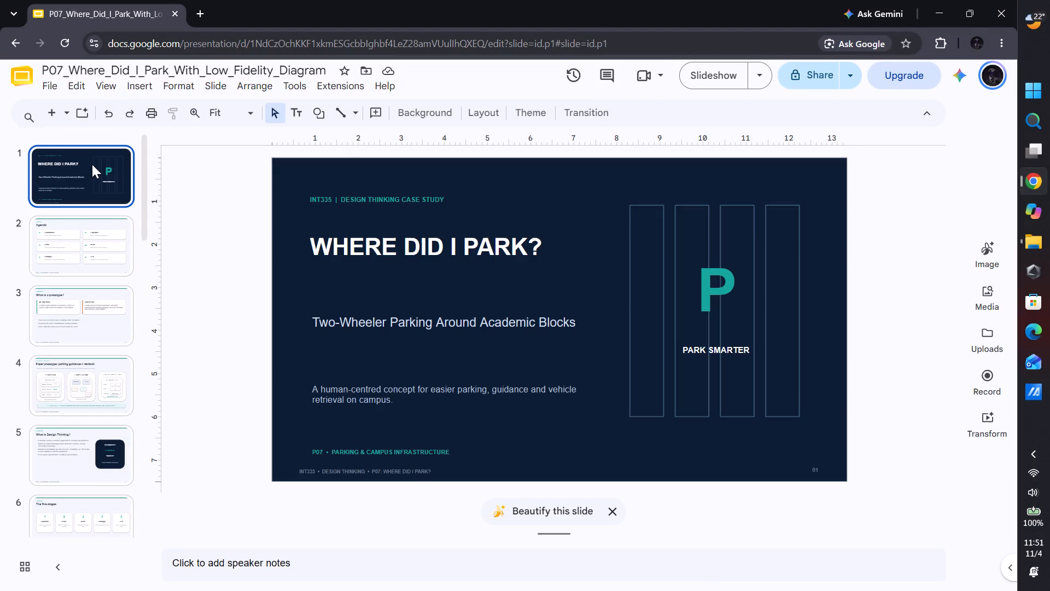
{"action": "key", "text": "Down"}
{"action": "key", "text": "Down"}
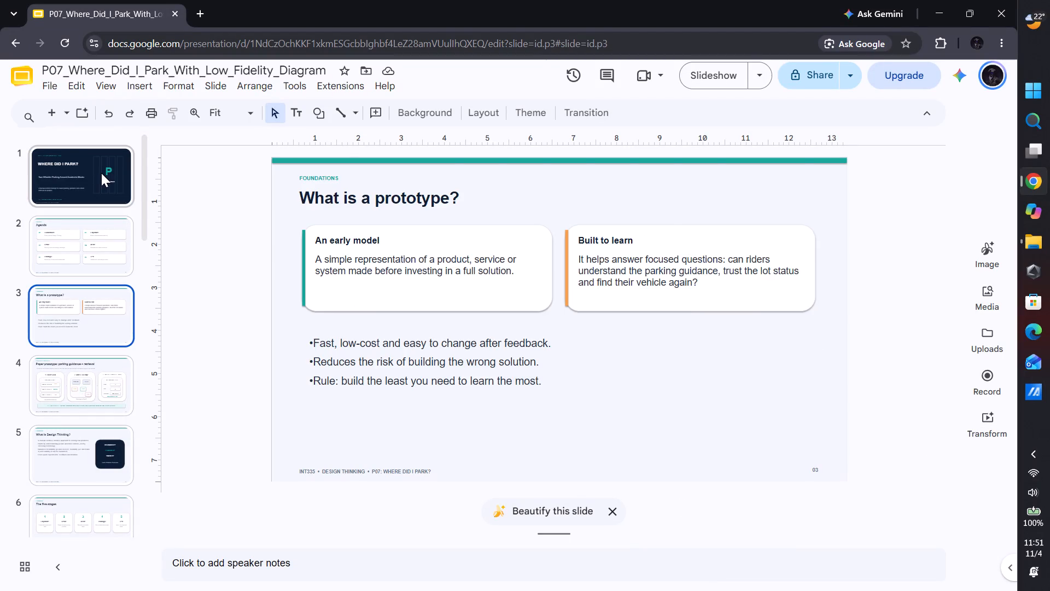
{"action": "key", "text": "Down"}
{"action": "key", "text": "Down"}
{"action": "key", "text": "Down"}
{"action": "key", "text": "Down"}
{"action": "key", "text": "Down"}
{"action": "key", "text": "Down"}
{"action": "key", "text": "Down"}
{"action": "key", "text": "Down"}
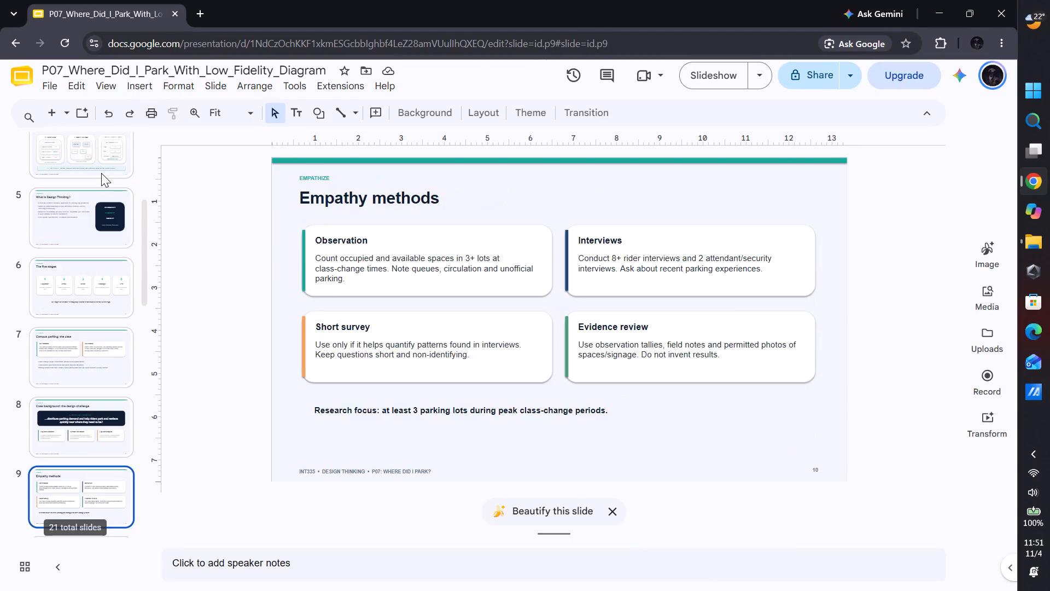
{"action": "key", "text": "Down"}
{"action": "key", "text": "Down"}
{"action": "key", "text": "Down"}
{"action": "key", "text": "Down"}
{"action": "key", "text": "Down"}
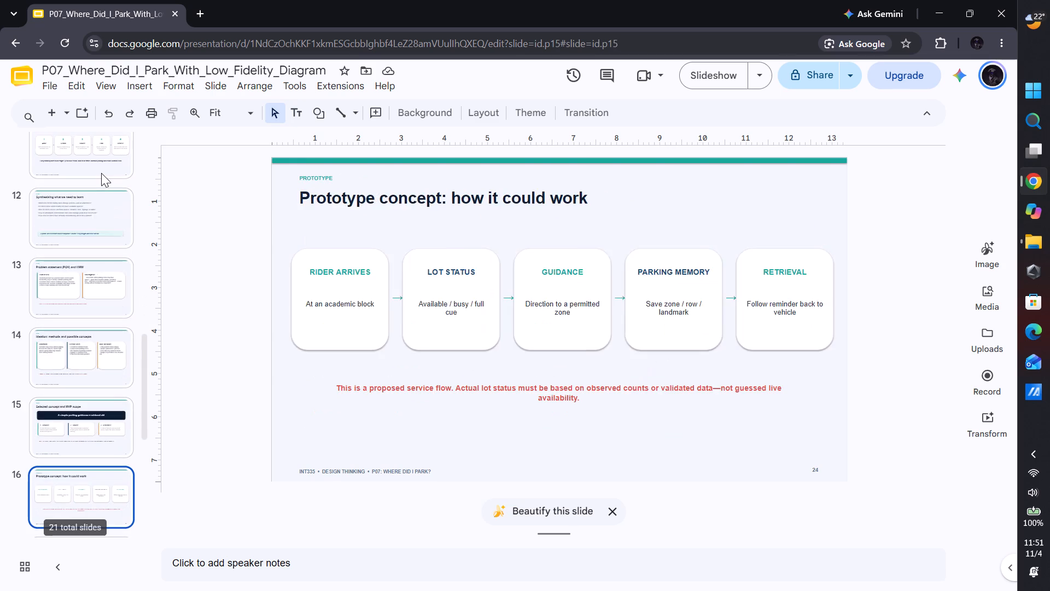
{"action": "key", "text": "Down"}
{"action": "key", "text": "Down"}
{"action": "key", "text": "Down"}
{"action": "key", "text": "Down"}
{"action": "key", "text": "Down"}
{"action": "key", "text": "Down"}
{"action": "key", "text": "Down"}
{"action": "key", "text": "Down"}
{"action": "key", "text": "Down"}
{"action": "key", "text": "Down"}
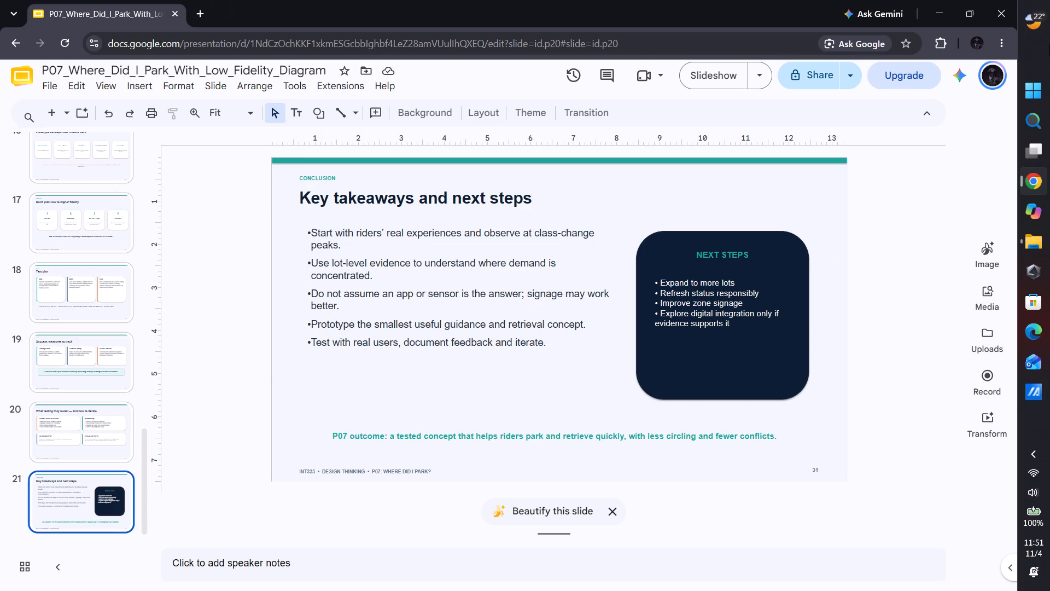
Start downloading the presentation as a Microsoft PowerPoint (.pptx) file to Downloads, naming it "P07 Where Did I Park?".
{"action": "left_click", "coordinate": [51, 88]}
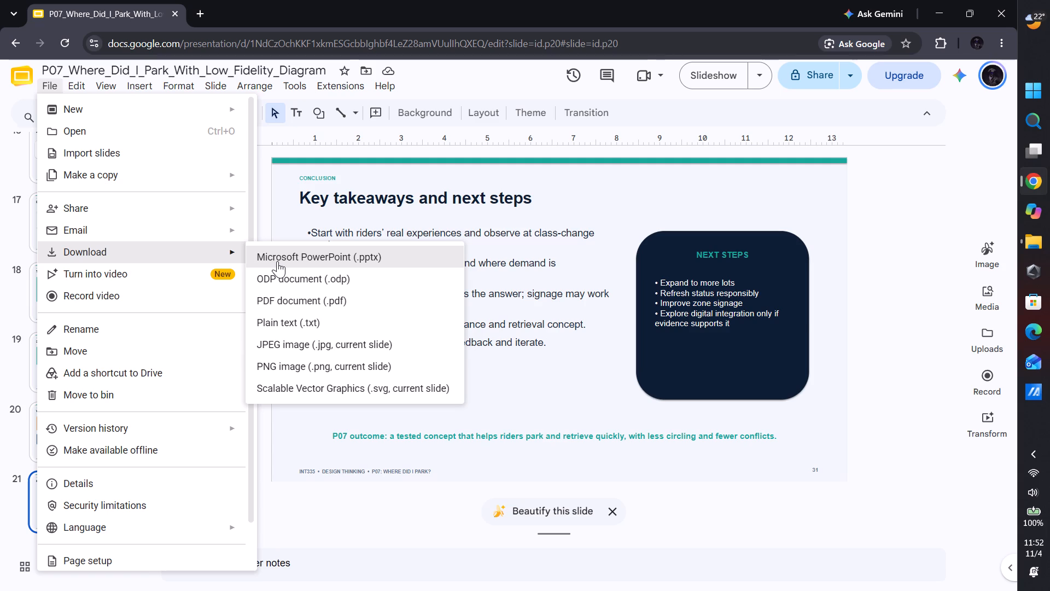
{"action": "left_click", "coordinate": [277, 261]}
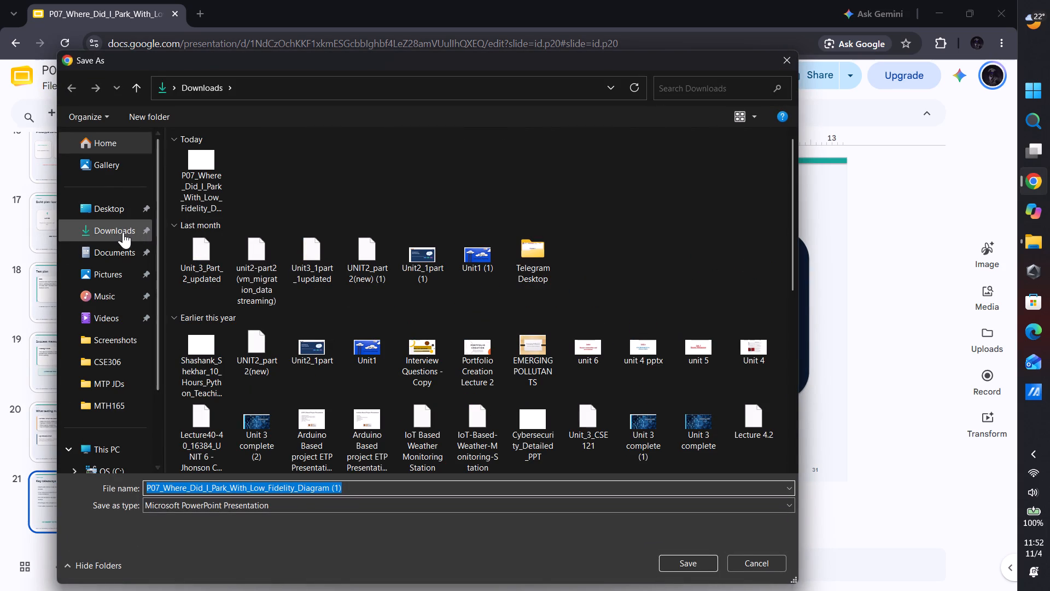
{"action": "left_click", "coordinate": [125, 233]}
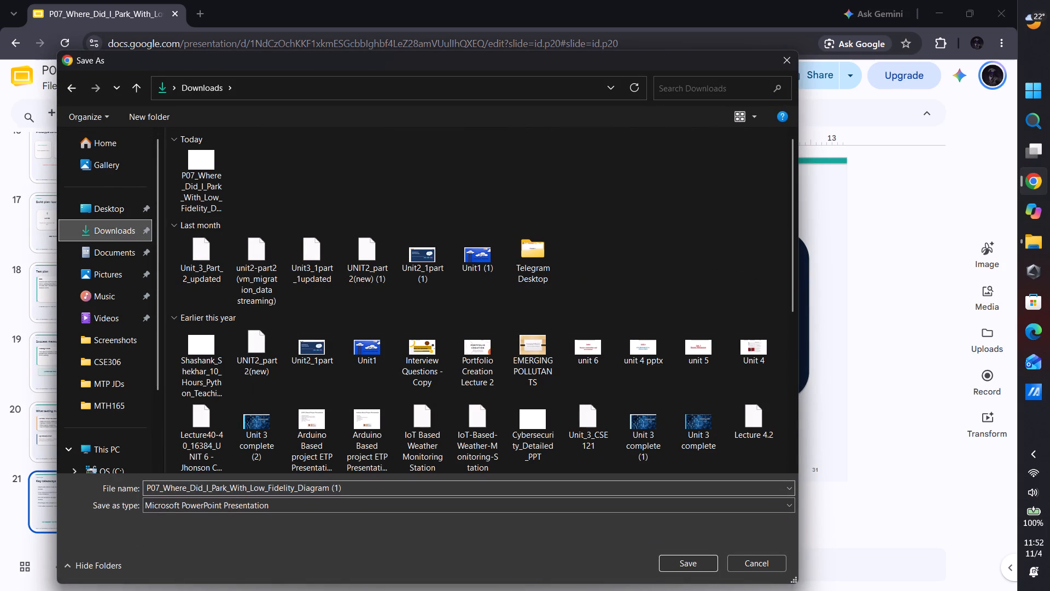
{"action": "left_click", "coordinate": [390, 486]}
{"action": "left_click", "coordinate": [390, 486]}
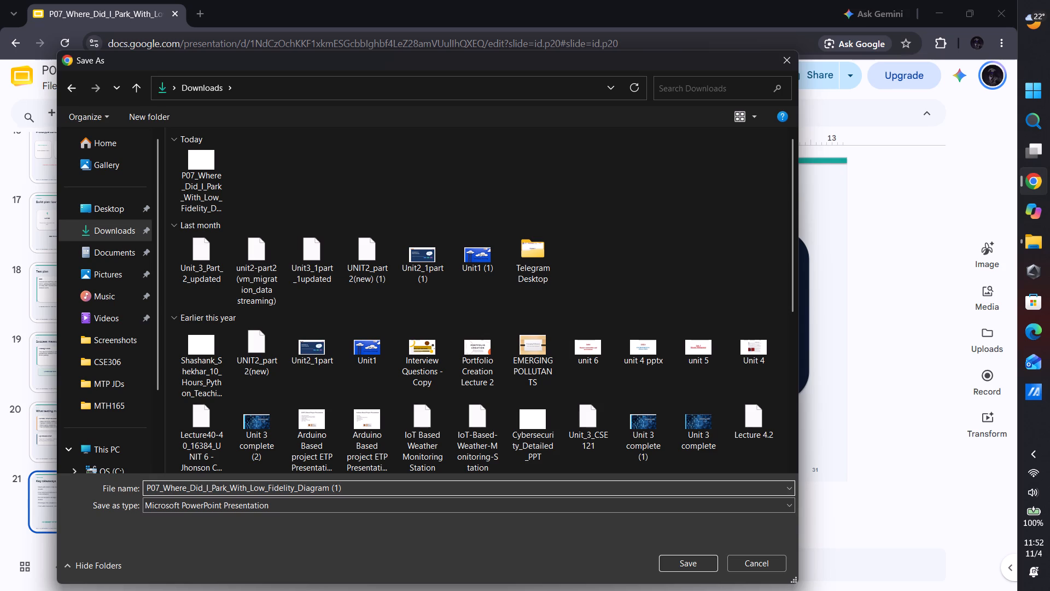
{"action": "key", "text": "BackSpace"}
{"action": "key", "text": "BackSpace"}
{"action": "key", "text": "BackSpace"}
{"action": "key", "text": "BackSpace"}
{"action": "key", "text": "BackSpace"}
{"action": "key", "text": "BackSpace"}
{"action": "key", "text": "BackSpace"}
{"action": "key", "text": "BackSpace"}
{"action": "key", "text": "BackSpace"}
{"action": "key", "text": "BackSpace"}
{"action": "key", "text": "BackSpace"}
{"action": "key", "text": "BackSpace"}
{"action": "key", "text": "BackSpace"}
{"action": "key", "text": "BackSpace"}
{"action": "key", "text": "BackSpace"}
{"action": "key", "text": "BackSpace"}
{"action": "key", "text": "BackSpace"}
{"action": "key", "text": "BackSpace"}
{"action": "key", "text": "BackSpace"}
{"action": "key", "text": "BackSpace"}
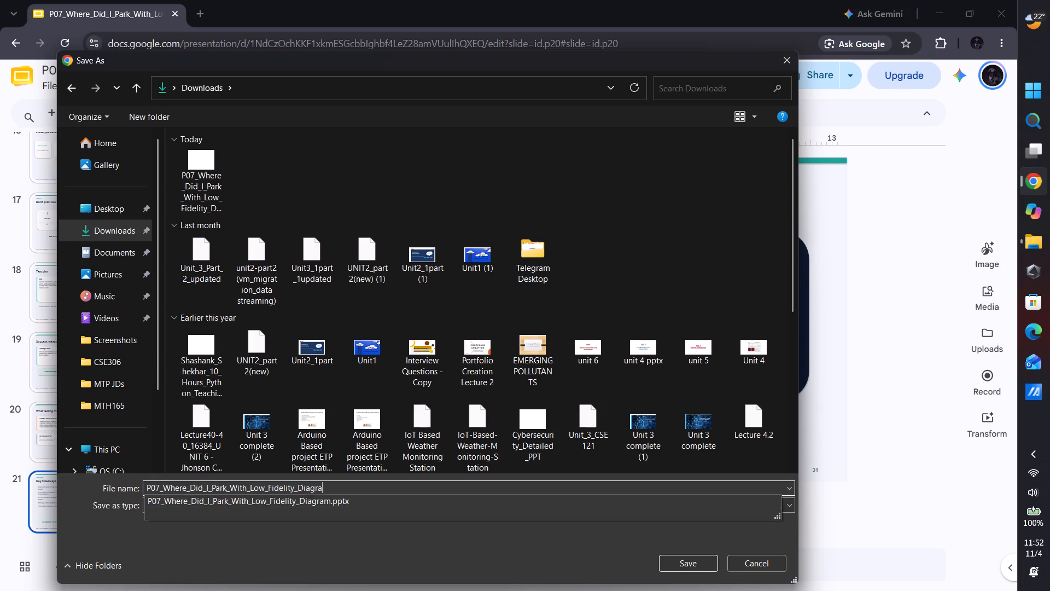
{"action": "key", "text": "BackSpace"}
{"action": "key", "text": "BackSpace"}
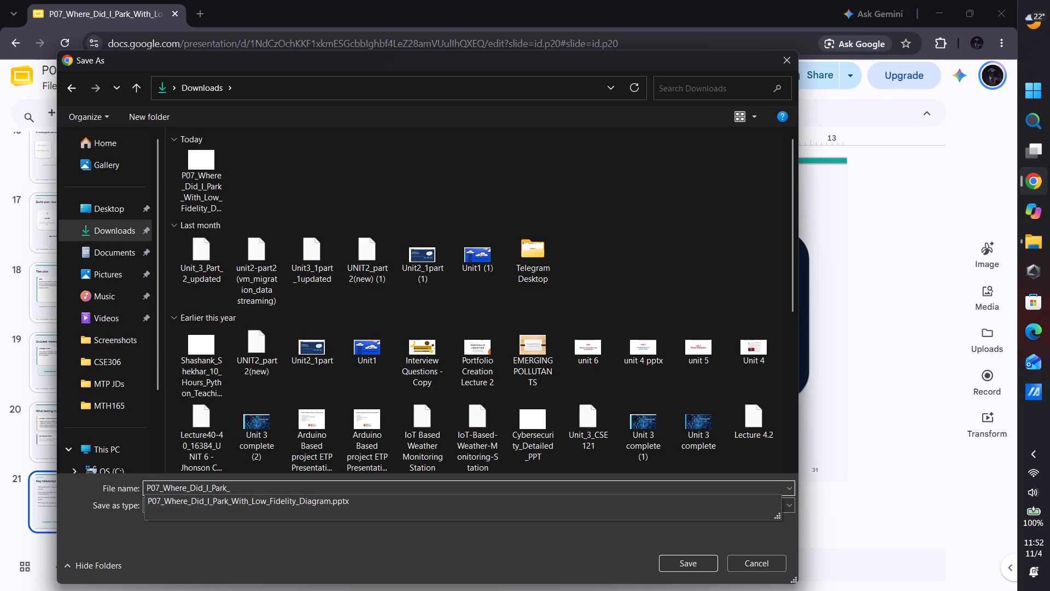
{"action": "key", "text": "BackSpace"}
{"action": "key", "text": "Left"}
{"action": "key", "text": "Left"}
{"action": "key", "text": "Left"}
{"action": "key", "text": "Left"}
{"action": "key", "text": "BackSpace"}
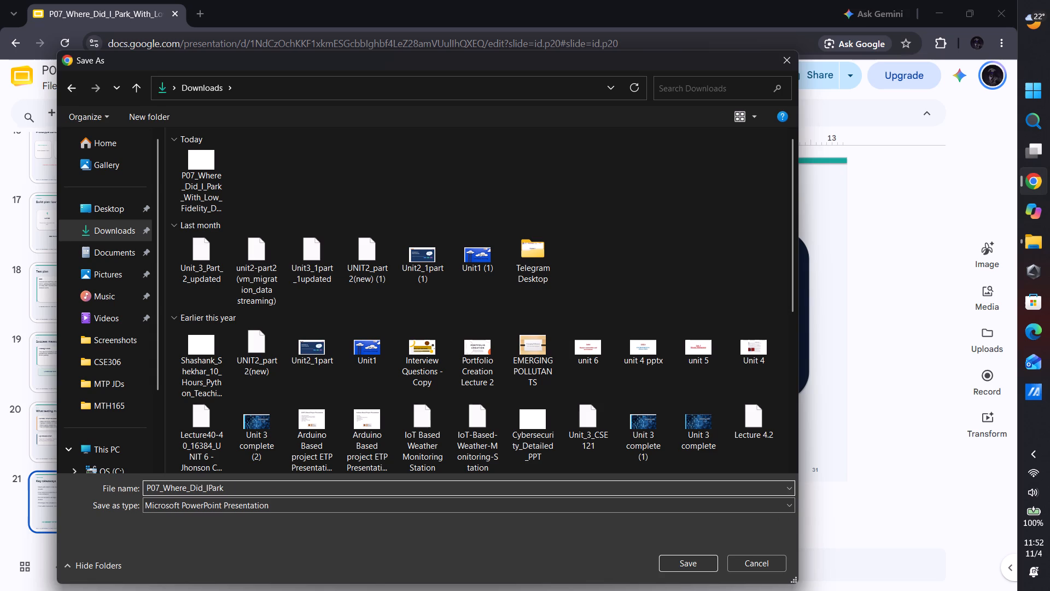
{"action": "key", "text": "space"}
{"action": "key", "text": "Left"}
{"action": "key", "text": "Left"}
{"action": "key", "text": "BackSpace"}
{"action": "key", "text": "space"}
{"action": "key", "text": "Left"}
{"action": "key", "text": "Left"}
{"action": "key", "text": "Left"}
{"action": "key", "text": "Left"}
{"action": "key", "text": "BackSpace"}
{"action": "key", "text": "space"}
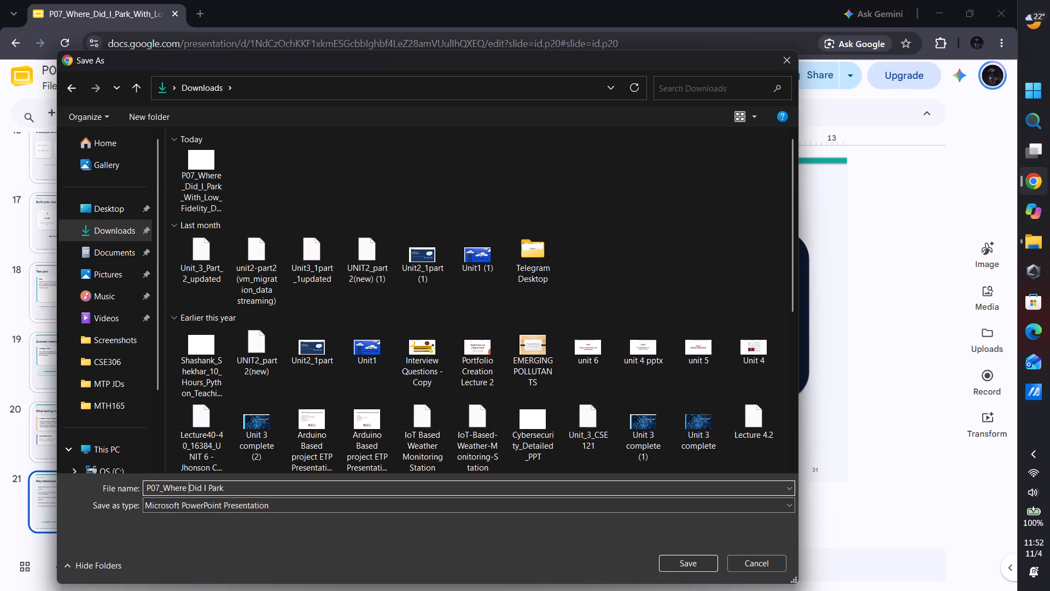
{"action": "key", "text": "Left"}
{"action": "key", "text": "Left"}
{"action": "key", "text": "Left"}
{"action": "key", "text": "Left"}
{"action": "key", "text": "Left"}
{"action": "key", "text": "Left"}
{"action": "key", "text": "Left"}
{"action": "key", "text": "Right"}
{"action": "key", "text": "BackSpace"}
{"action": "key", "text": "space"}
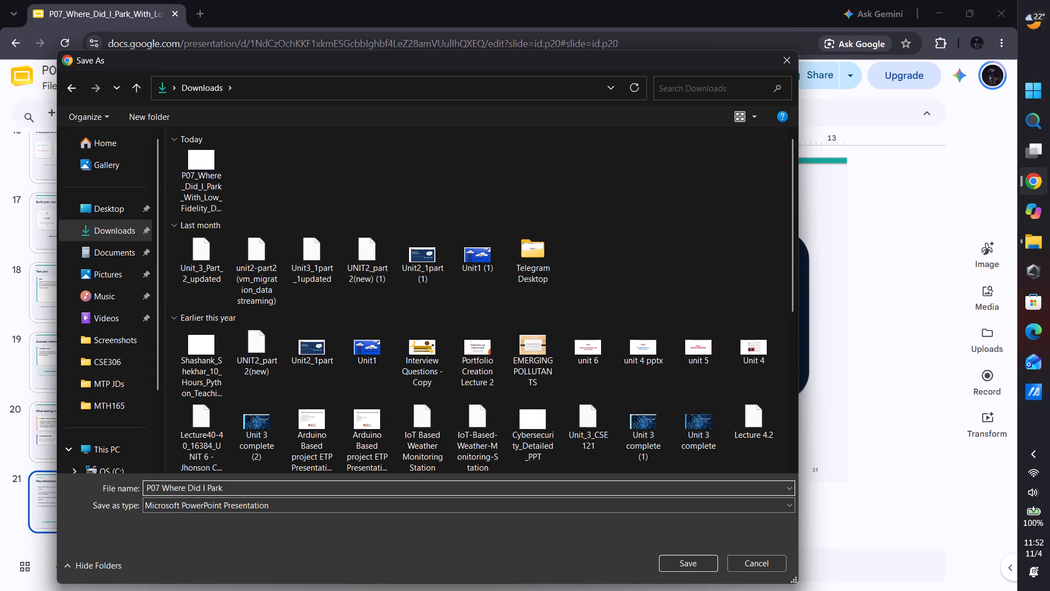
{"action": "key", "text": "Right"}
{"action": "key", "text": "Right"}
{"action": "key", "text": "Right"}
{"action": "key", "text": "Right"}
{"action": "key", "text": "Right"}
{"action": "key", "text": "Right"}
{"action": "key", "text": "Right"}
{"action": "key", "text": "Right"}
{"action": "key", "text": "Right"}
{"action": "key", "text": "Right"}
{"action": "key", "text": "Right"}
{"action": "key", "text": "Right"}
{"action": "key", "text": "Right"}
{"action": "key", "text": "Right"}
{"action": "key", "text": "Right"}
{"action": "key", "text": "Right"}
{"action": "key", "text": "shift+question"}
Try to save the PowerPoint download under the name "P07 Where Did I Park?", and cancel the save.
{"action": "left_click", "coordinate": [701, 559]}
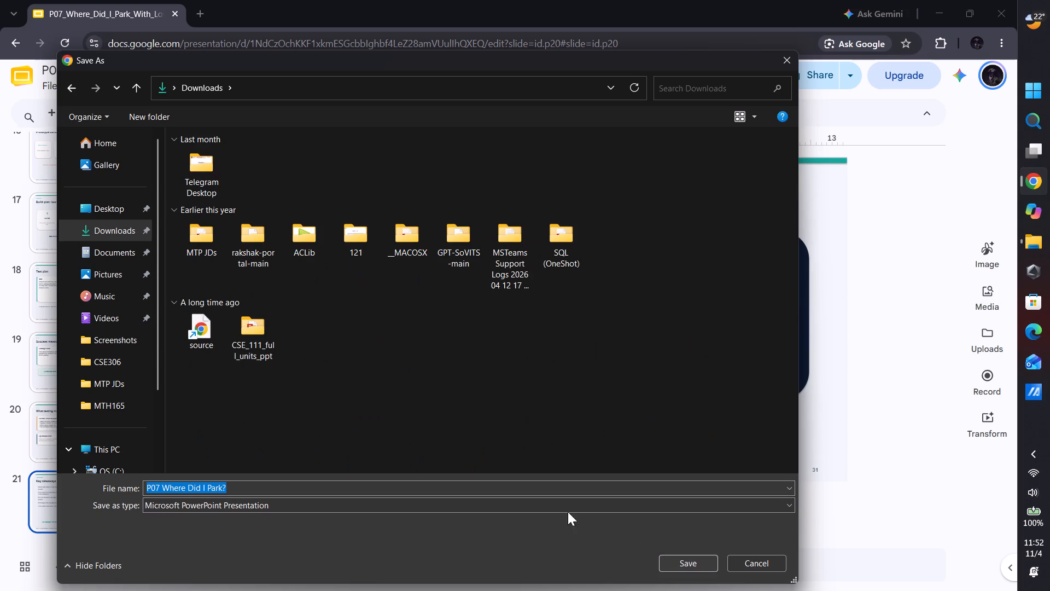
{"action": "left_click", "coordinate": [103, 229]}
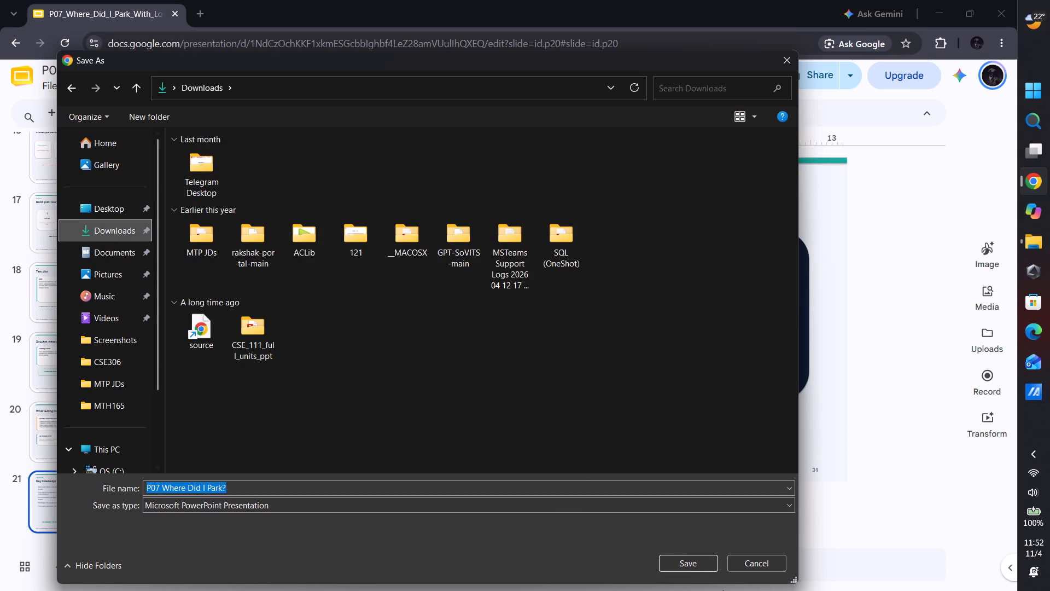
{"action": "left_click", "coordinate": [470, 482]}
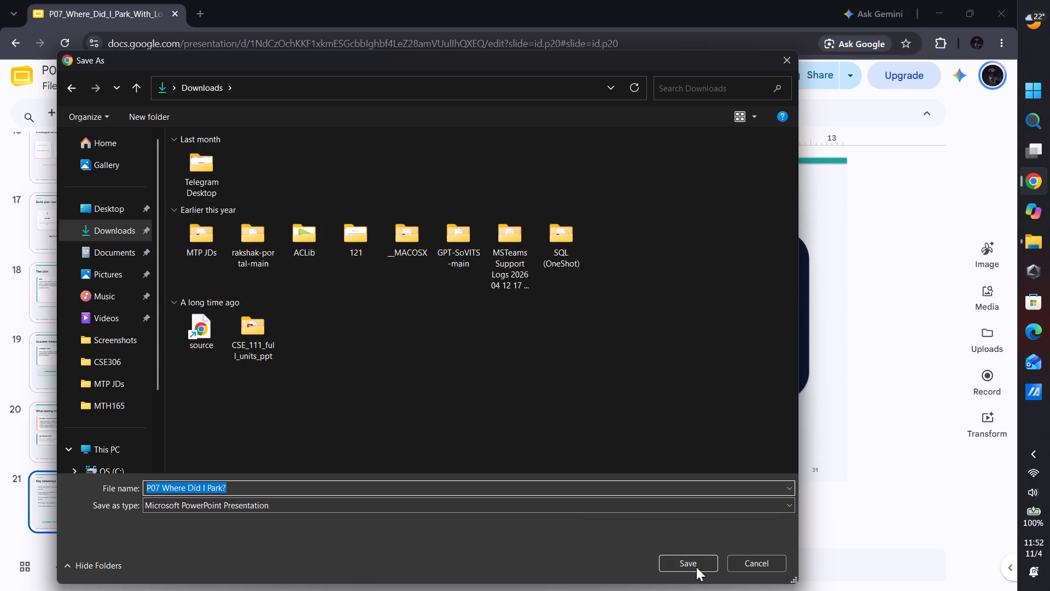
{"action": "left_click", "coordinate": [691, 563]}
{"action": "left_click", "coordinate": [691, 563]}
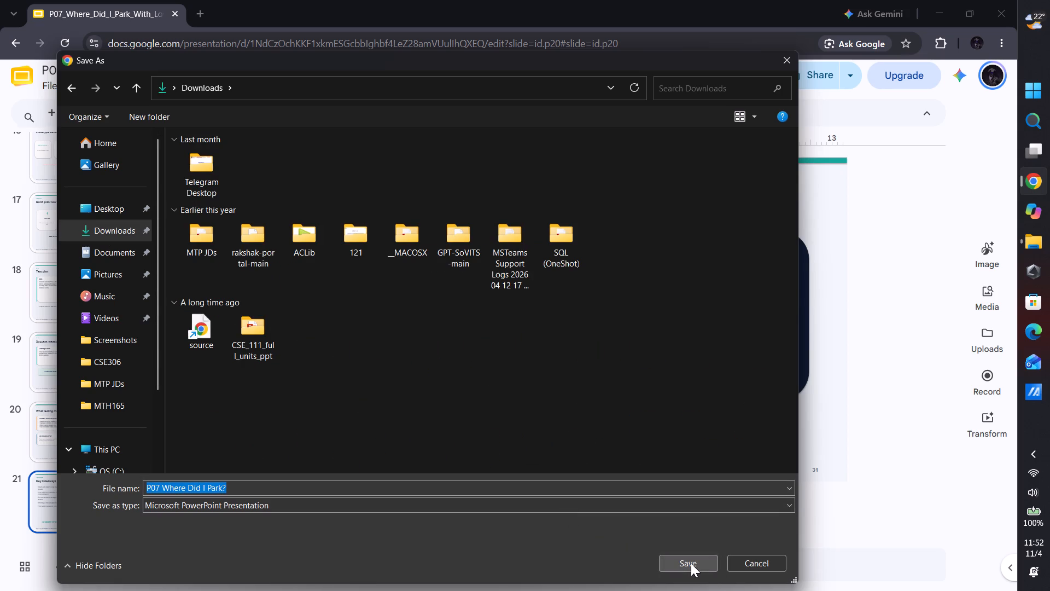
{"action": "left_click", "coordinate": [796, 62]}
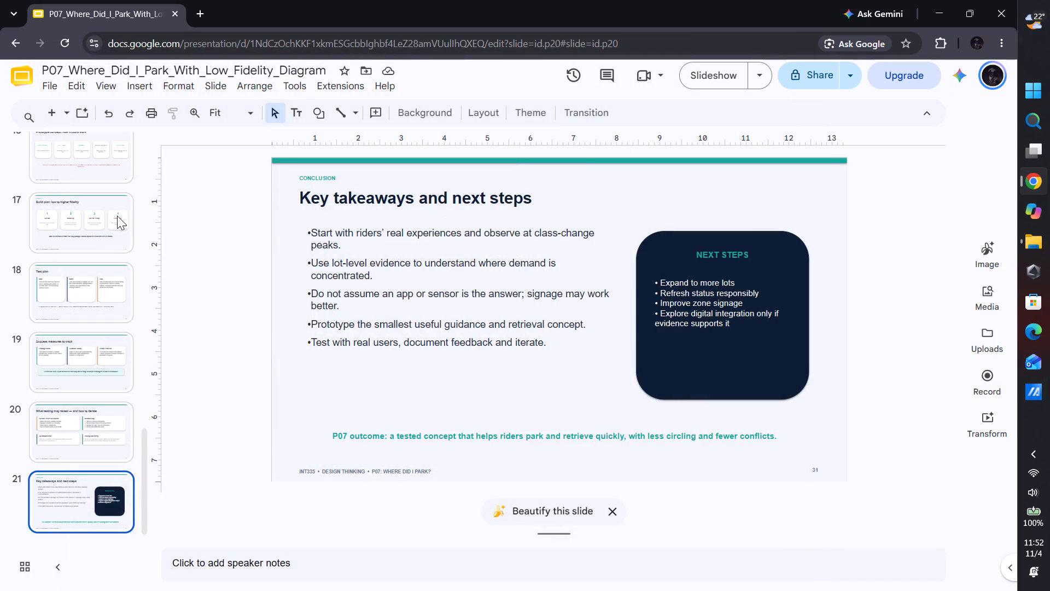
Draw a text box about 6 inches wide on the title slide, between the description and the "P07 • Parking & Campus Infrastructure" line.
{"action": "scroll", "coordinate": [104, 217], "scroll_direction": "up", "scroll_amount": 20}
{"action": "scroll", "coordinate": [104, 217], "scroll_direction": "up", "scroll_amount": 1}
{"action": "left_click", "coordinate": [104, 185]}
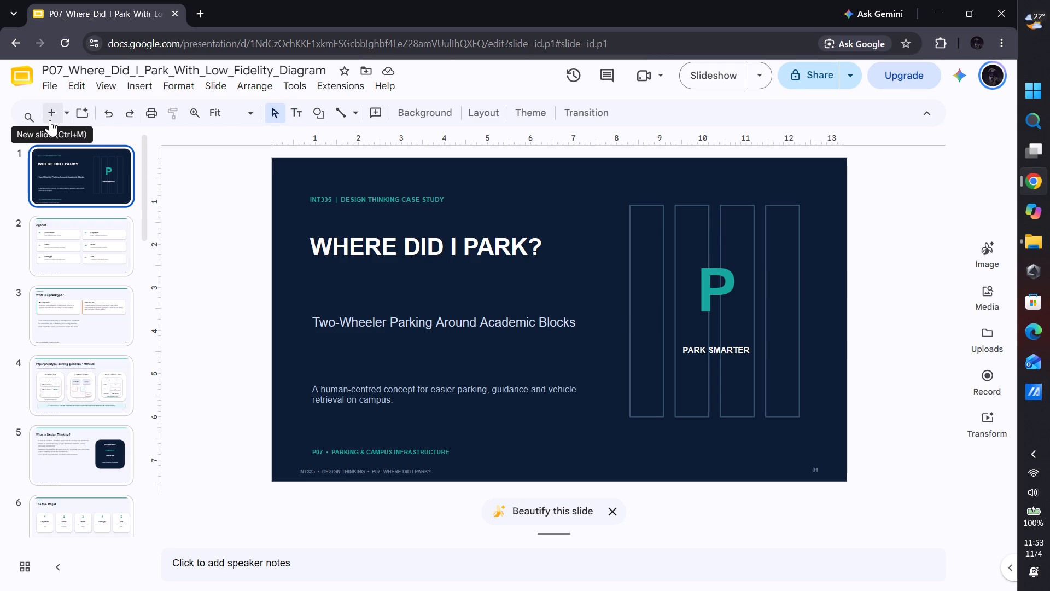
{"action": "left_click", "coordinate": [301, 115]}
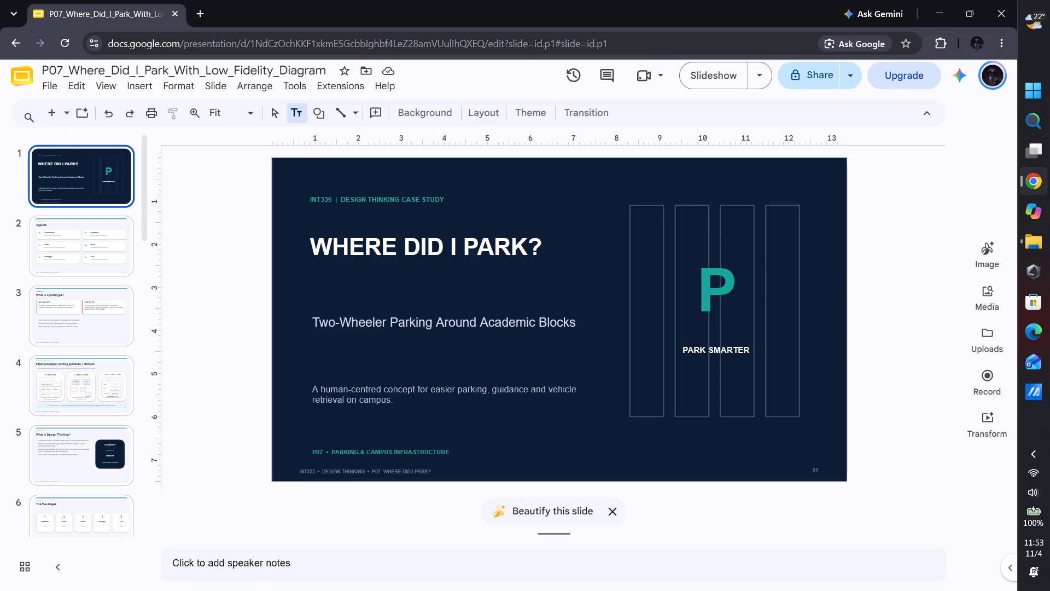
{"action": "left_click_drag", "start_coordinate": [318, 412], "coordinate": [410, 428]}
{"action": "left_click_drag", "start_coordinate": [410, 428], "coordinate": [571, 443]}
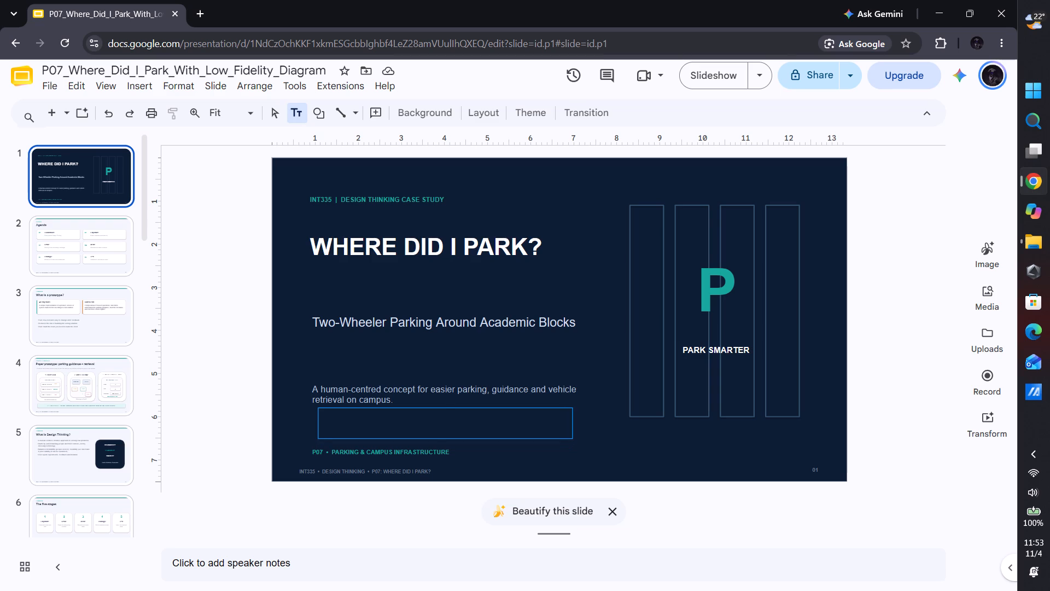
{"action": "left_click", "coordinate": [394, 428]}
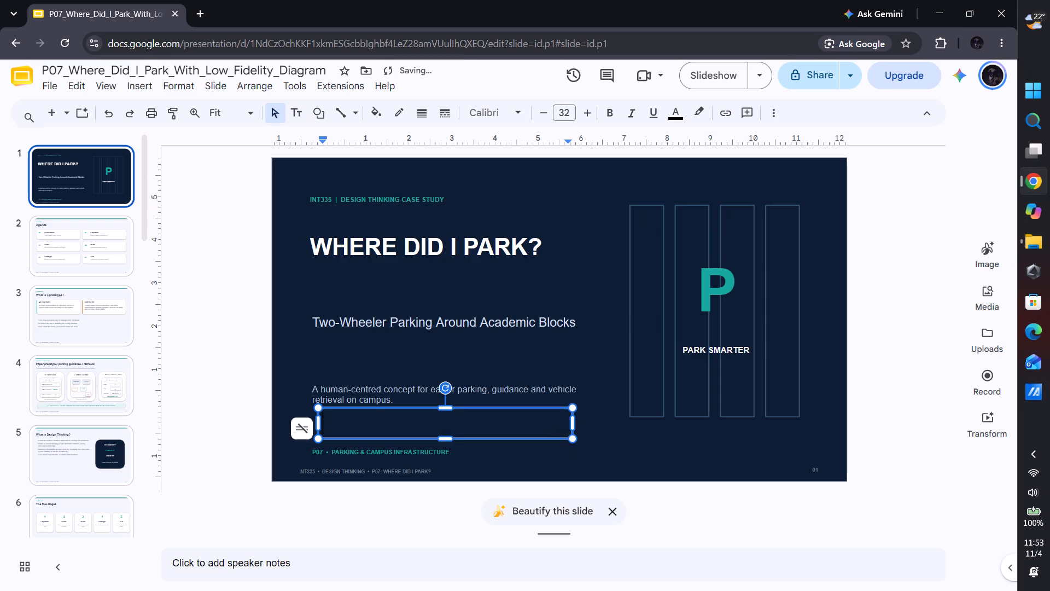
{"action": "left_click", "coordinate": [394, 428]}
Set the text colour of the new title-slide text box to white, leaving the box empty.
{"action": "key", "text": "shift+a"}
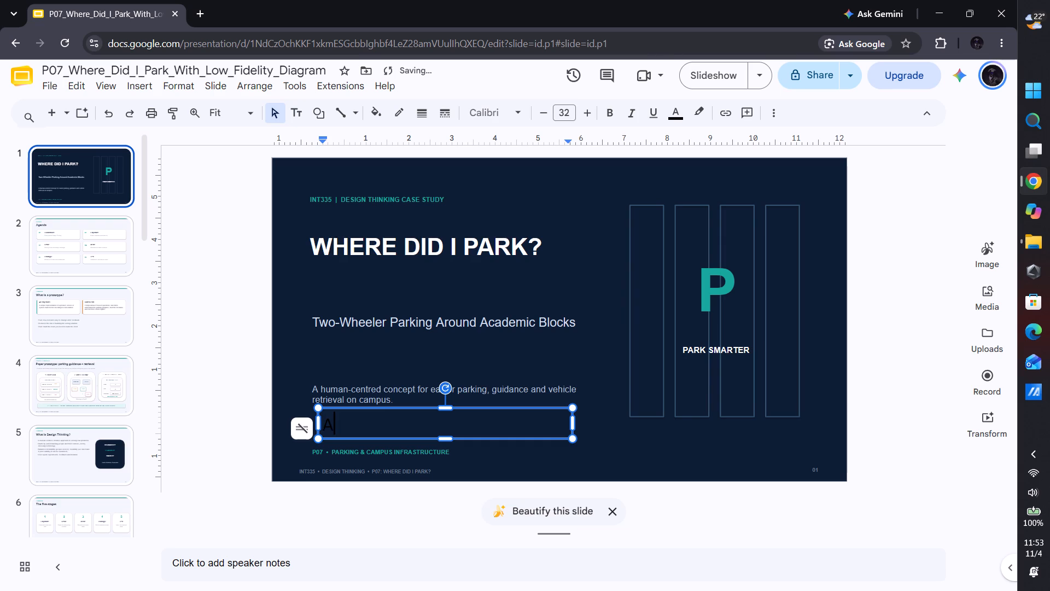
{"action": "key", "text": "BackSpace"}
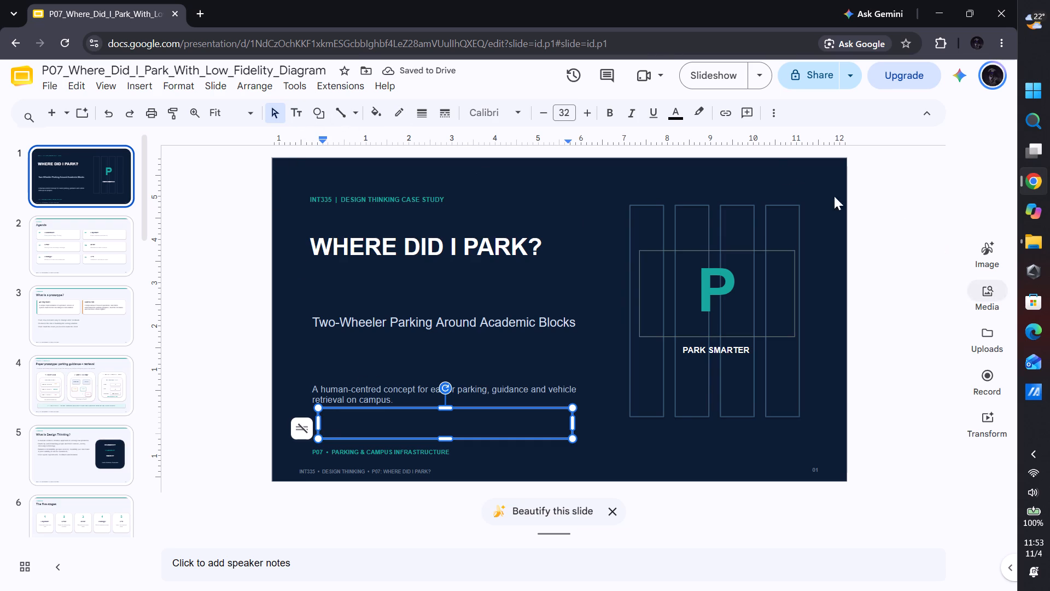
{"action": "left_click", "coordinate": [675, 112]}
{"action": "left_click", "coordinate": [697, 155]}
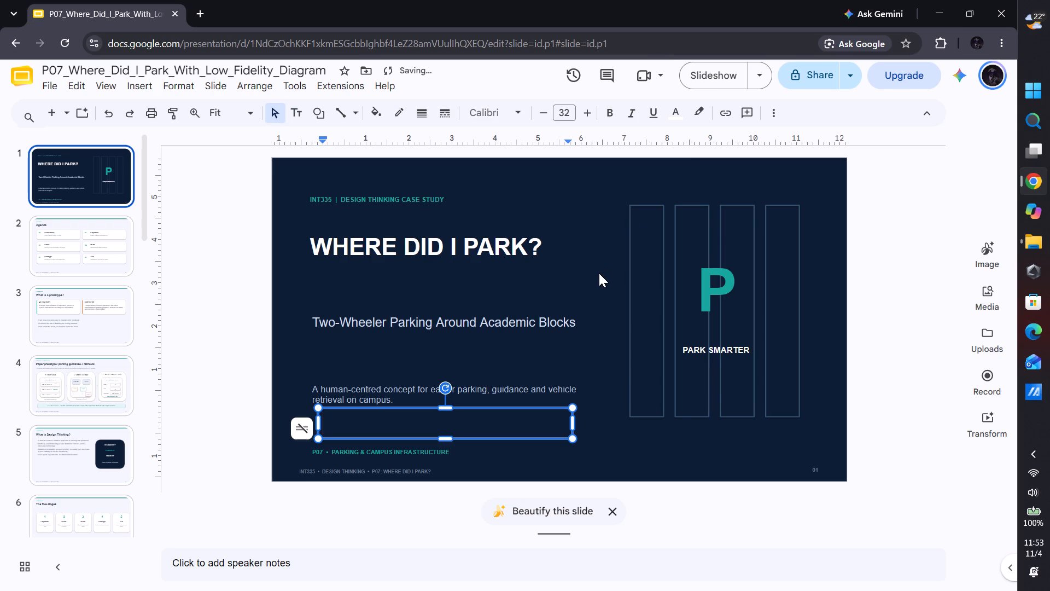
Enter "Aksh" as the first presenter name in the empty title-slide text box.
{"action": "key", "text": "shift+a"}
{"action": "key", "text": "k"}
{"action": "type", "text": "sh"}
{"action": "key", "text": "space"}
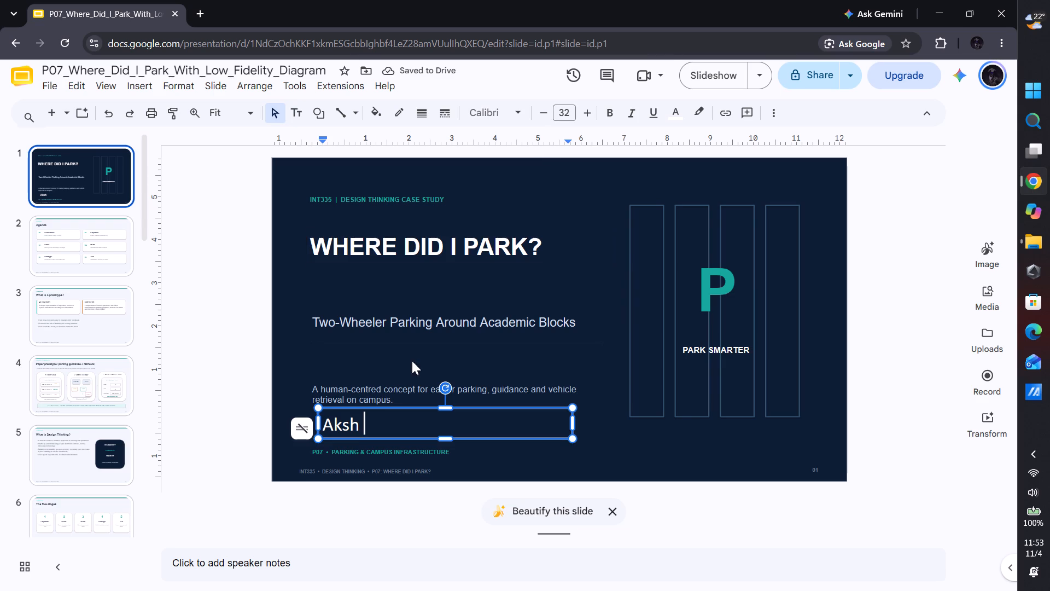
Reduce the font size of the presenter name in the title-slide text box to 22.
{"action": "left_click_drag", "start_coordinate": [364, 424], "coordinate": [325, 423]}
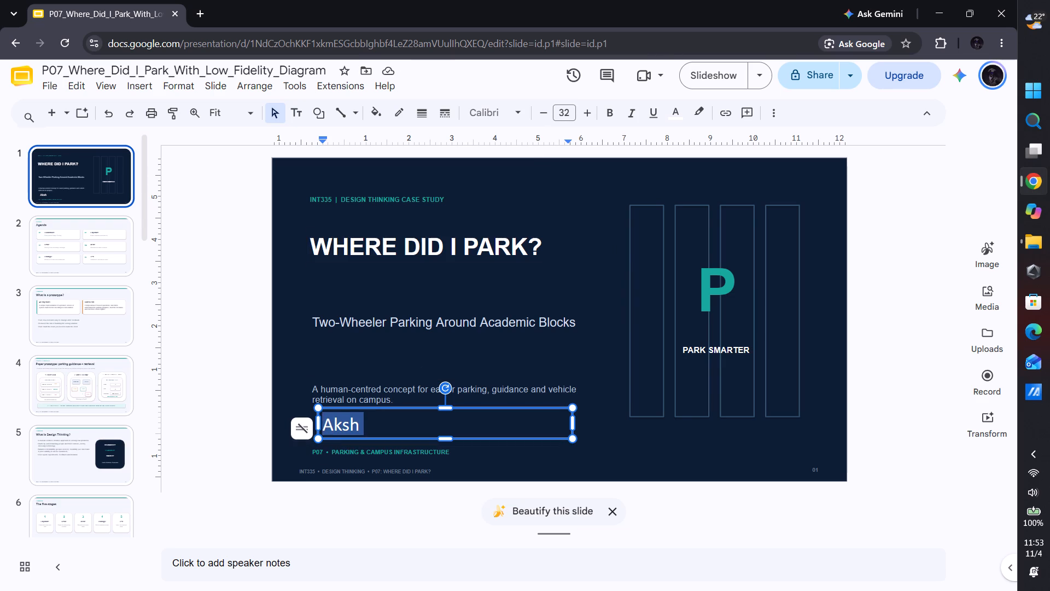
{"action": "left_click_drag", "start_coordinate": [325, 423], "coordinate": [324, 422]}
{"action": "left_click", "coordinate": [544, 109]}
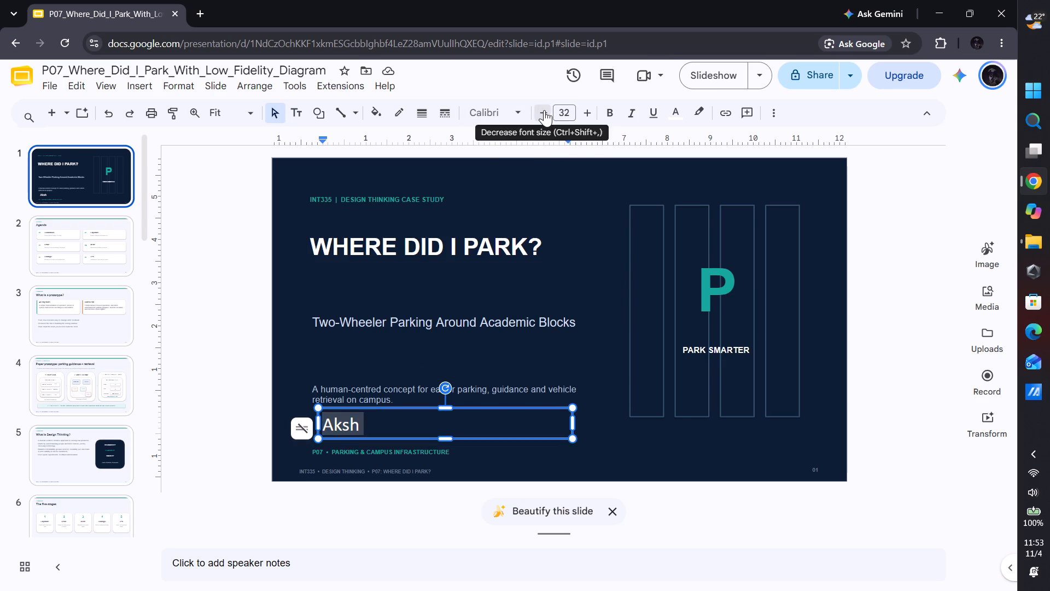
{"action": "triple_click", "coordinate": [544, 110]}
{"action": "triple_click", "coordinate": [544, 110]}
{"action": "triple_click", "coordinate": [544, 110]}
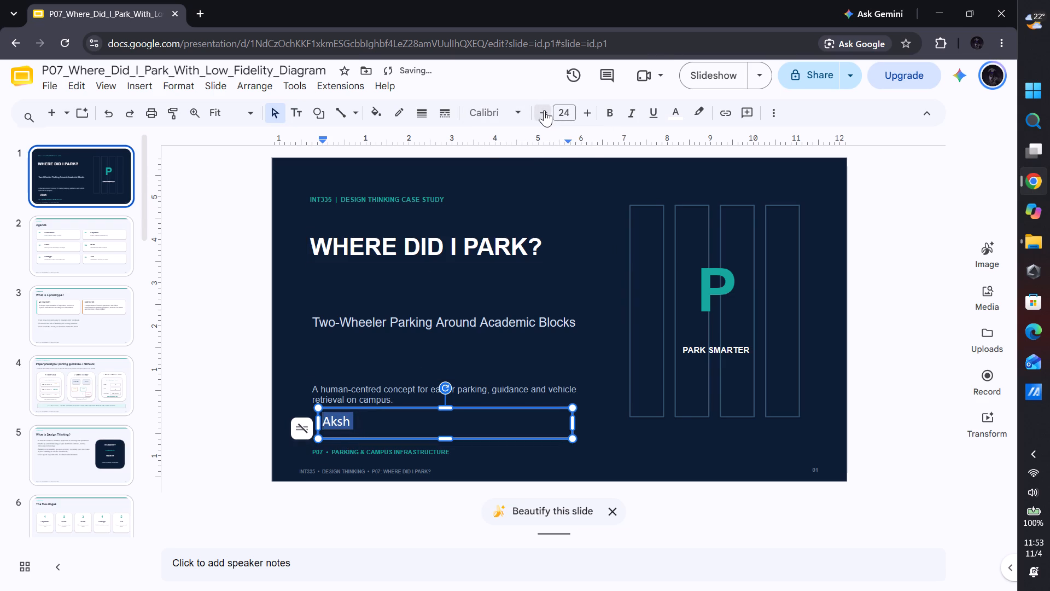
Add a spaced "|" separator after "Aksh" in the presenter line.
{"action": "left_click", "coordinate": [378, 417]}
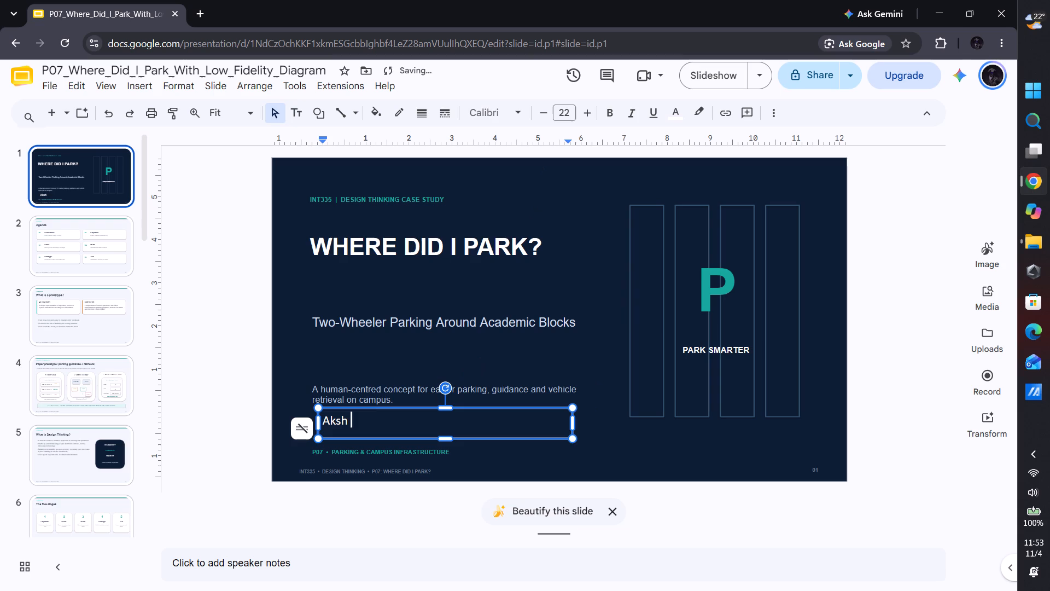
{"action": "key", "text": "BackSpace"}
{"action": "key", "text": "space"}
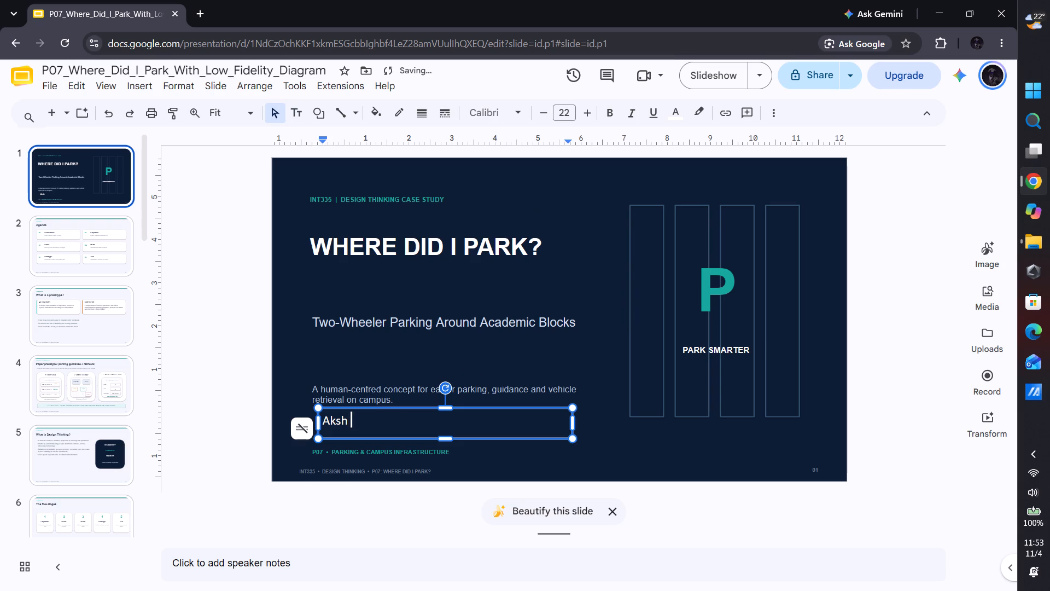
{"action": "key", "text": "BackSpace"}
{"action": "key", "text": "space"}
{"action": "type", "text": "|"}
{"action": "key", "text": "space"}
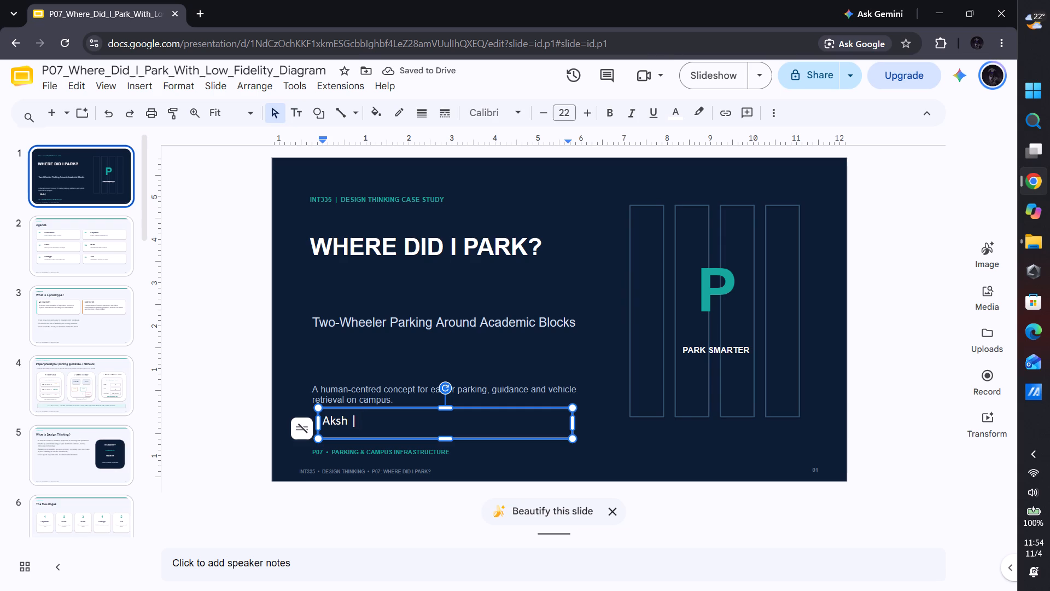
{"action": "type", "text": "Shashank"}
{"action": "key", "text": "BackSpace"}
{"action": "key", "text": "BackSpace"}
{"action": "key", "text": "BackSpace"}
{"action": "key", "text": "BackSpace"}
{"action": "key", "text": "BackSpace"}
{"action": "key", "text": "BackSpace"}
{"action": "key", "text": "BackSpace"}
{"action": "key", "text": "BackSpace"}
Add "Piyush" as the second presenter name, followed by another spaced "|" separator.
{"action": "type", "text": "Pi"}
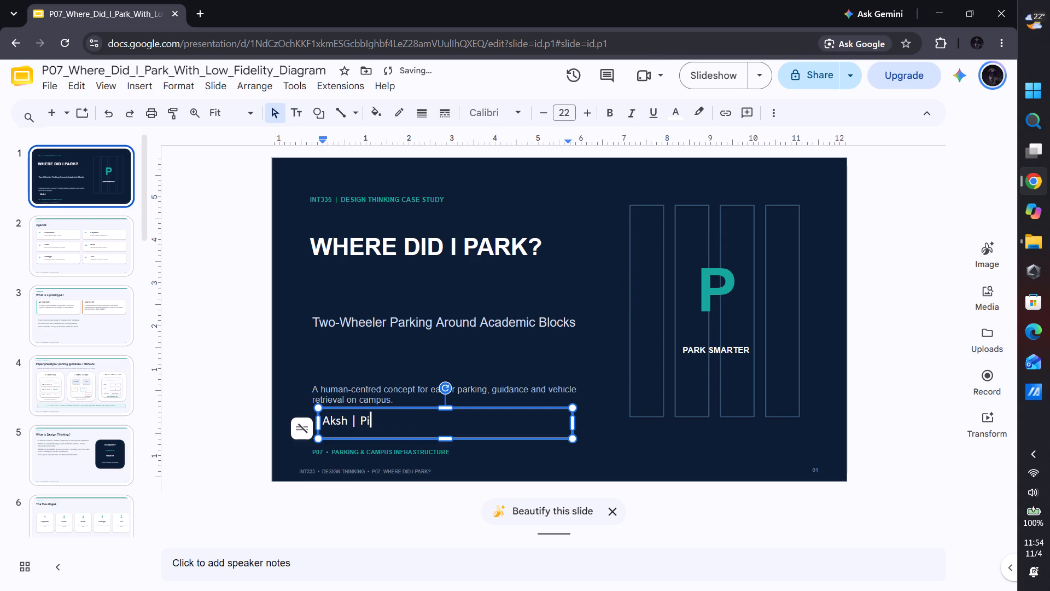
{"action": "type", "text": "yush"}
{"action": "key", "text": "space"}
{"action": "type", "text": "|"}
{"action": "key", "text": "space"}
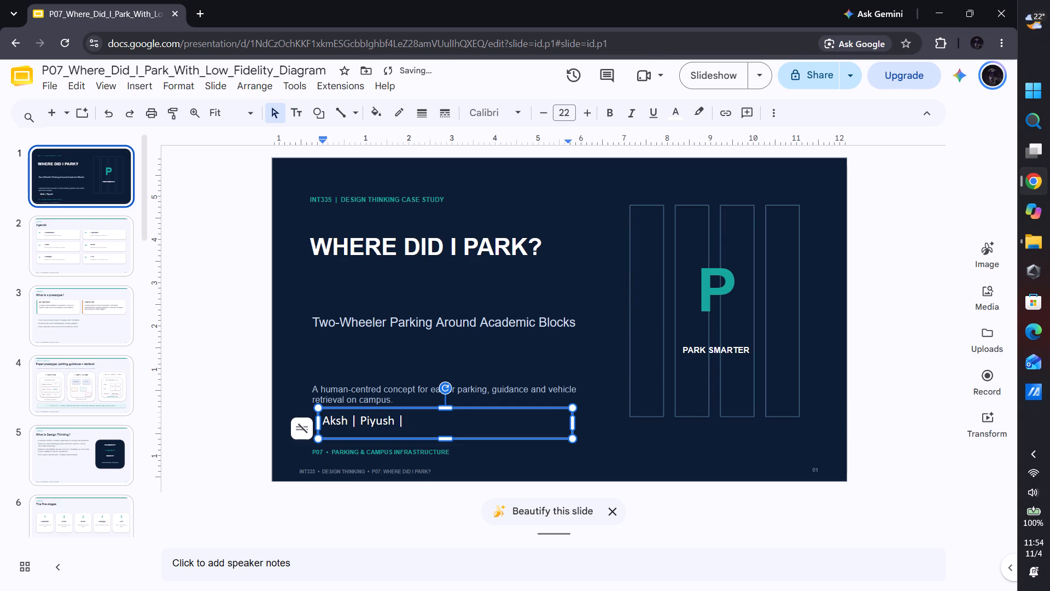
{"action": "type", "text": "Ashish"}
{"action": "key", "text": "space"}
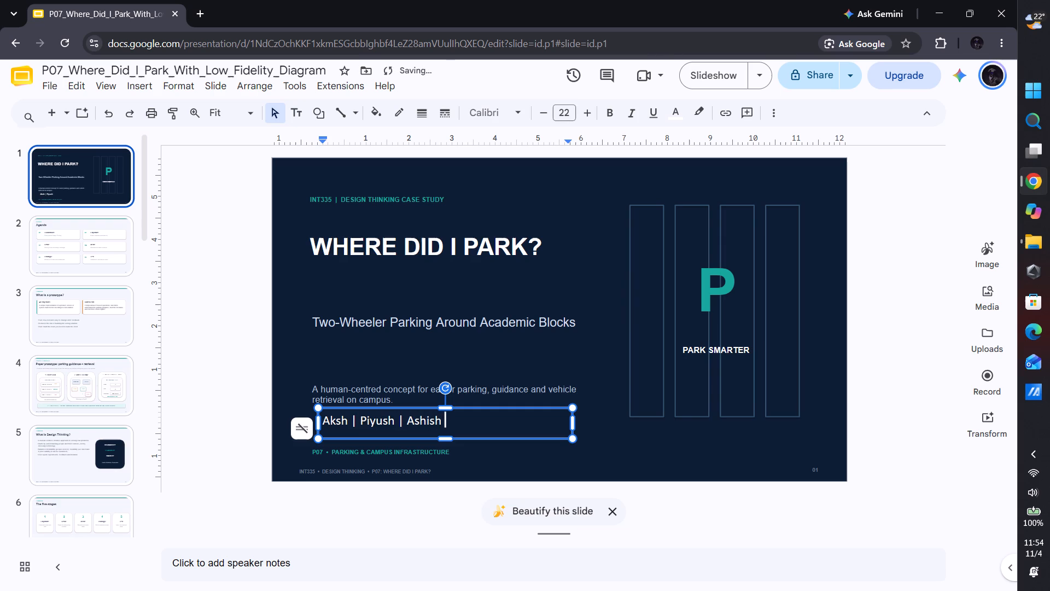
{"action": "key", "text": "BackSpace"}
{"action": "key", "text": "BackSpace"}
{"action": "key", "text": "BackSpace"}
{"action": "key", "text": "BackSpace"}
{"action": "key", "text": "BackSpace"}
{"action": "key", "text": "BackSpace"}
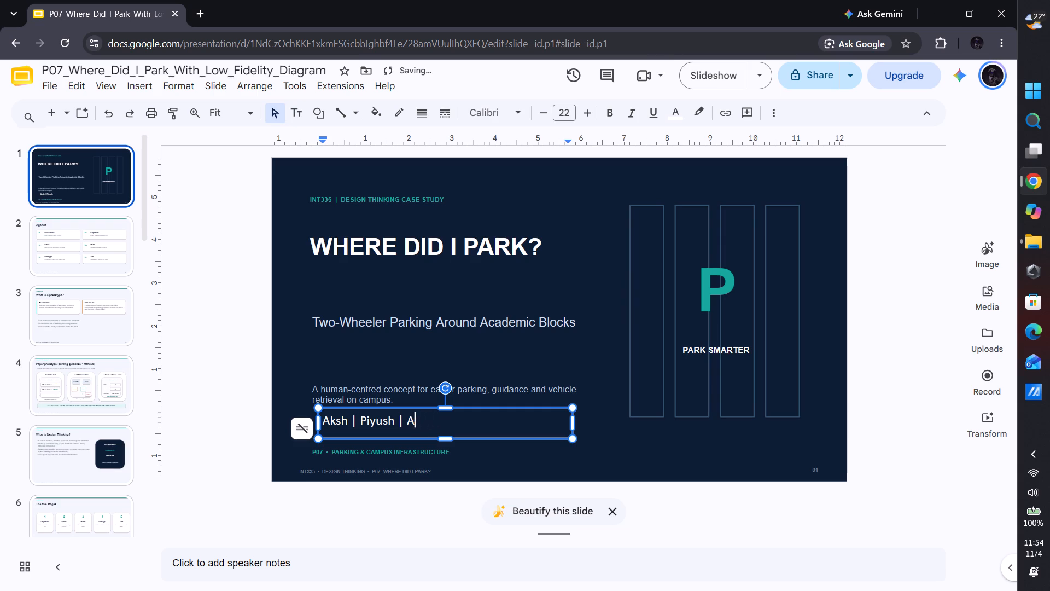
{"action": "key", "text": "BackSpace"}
Complete the presenter line with "Shashank | Ayush" as the third and fourth names.
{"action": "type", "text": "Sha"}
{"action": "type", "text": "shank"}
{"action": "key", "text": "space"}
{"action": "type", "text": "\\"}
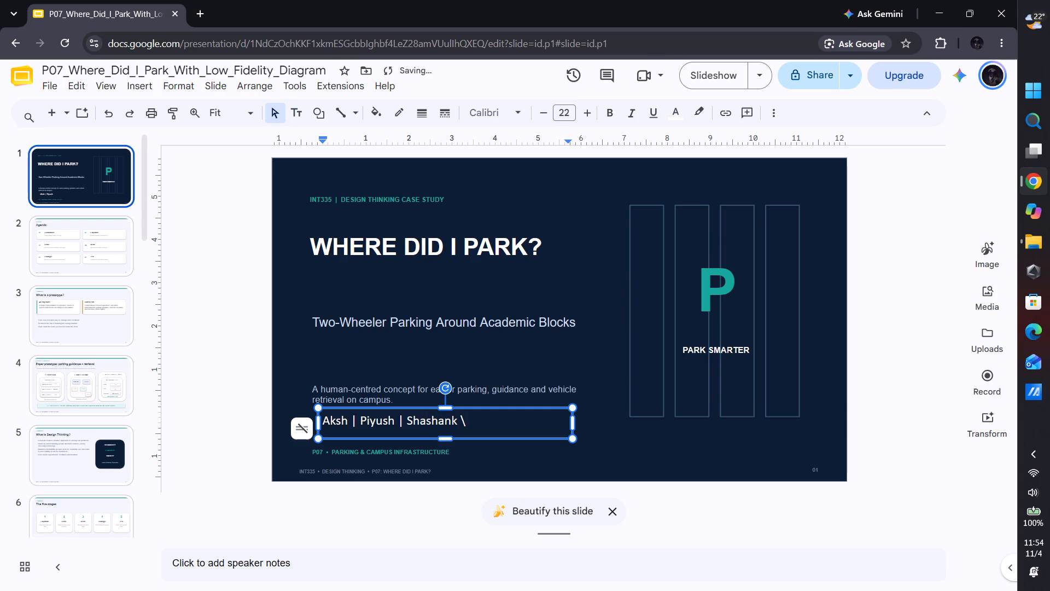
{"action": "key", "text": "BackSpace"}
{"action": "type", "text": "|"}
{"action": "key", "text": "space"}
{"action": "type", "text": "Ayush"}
Insert the number 62 after "Aksh", just before the first separator of the presenter line.
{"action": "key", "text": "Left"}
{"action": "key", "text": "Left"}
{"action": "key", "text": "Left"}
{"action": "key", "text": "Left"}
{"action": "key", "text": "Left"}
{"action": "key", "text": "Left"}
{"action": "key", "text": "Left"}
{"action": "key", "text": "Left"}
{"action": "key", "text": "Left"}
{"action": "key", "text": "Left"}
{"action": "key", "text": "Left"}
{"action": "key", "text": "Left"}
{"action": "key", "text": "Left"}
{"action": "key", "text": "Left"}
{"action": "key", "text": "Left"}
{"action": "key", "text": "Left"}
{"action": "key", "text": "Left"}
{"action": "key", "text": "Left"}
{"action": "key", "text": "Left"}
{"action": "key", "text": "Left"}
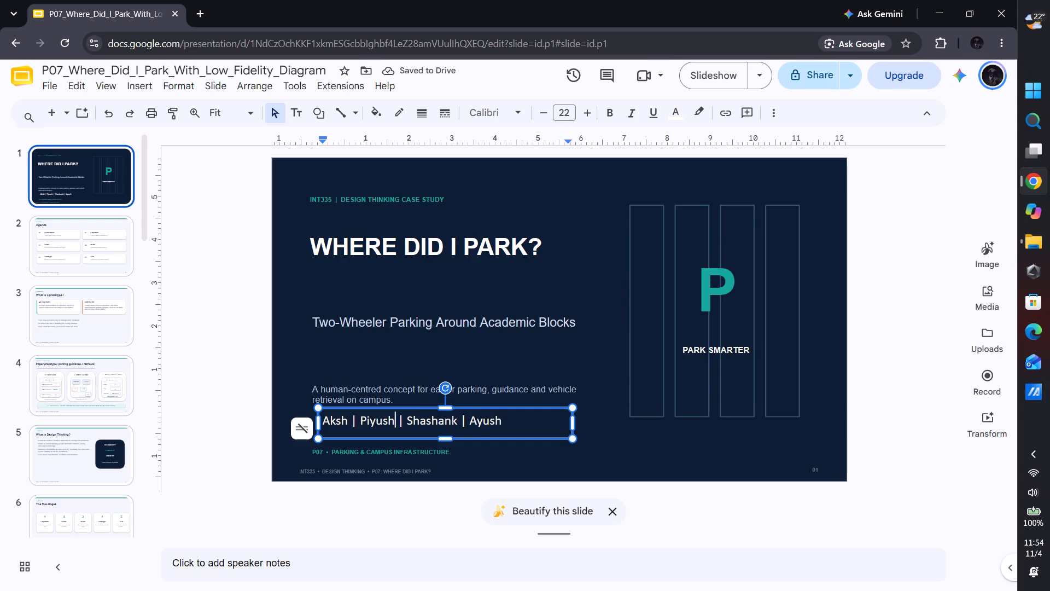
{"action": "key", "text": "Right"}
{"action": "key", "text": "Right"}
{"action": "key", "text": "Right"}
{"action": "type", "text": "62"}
Insert the number 49 after "Piyush", just before the second separator of the presenter line.
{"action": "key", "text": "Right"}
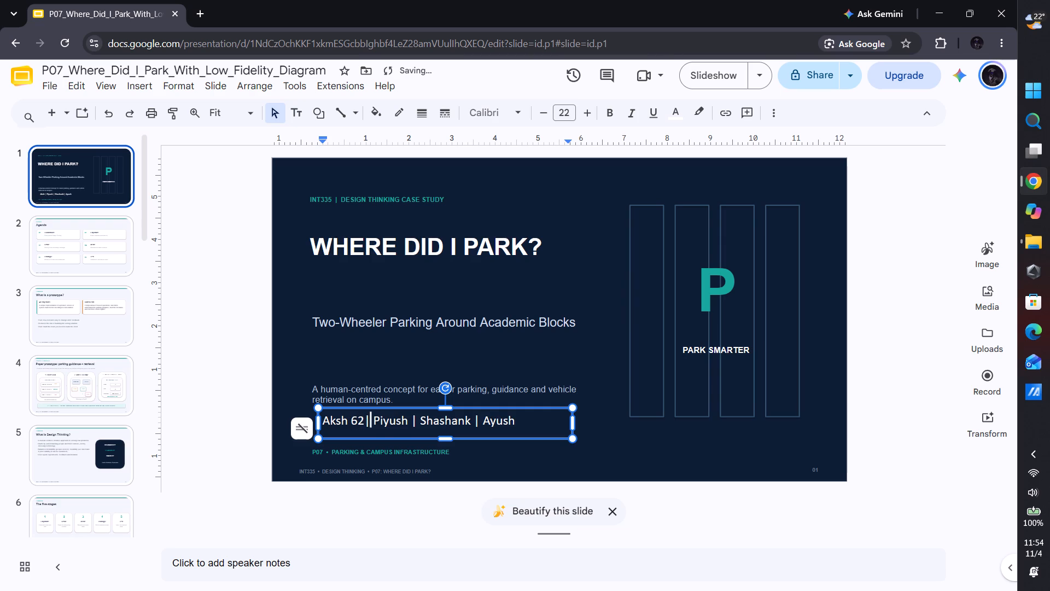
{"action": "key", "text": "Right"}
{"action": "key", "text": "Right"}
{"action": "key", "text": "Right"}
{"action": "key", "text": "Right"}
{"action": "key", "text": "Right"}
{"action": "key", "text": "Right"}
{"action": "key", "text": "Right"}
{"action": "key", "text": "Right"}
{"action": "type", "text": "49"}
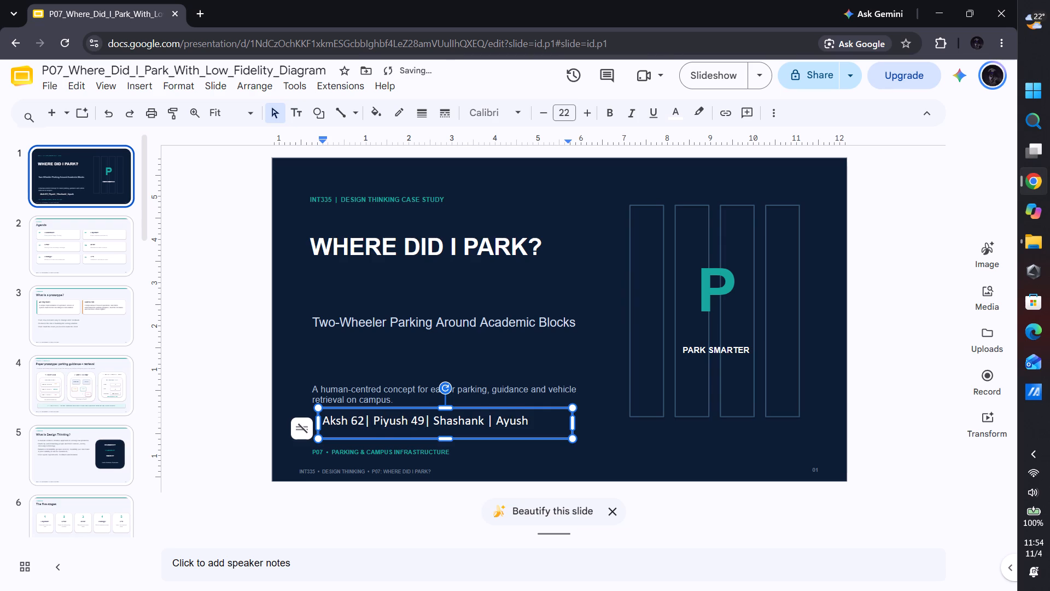
Insert the number 46 after "Shashank", just before the last separator of the presenter line.
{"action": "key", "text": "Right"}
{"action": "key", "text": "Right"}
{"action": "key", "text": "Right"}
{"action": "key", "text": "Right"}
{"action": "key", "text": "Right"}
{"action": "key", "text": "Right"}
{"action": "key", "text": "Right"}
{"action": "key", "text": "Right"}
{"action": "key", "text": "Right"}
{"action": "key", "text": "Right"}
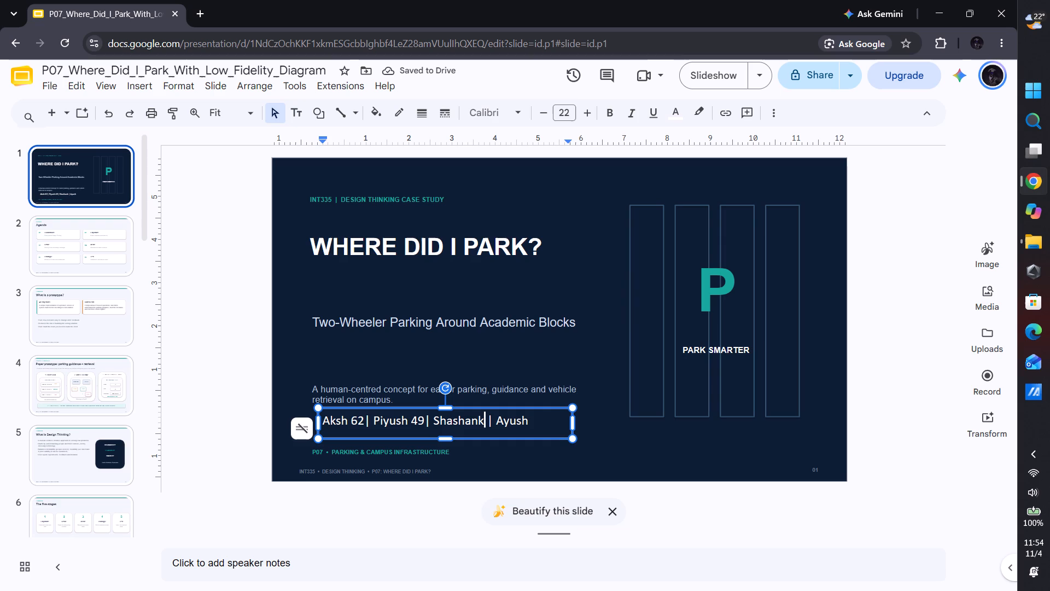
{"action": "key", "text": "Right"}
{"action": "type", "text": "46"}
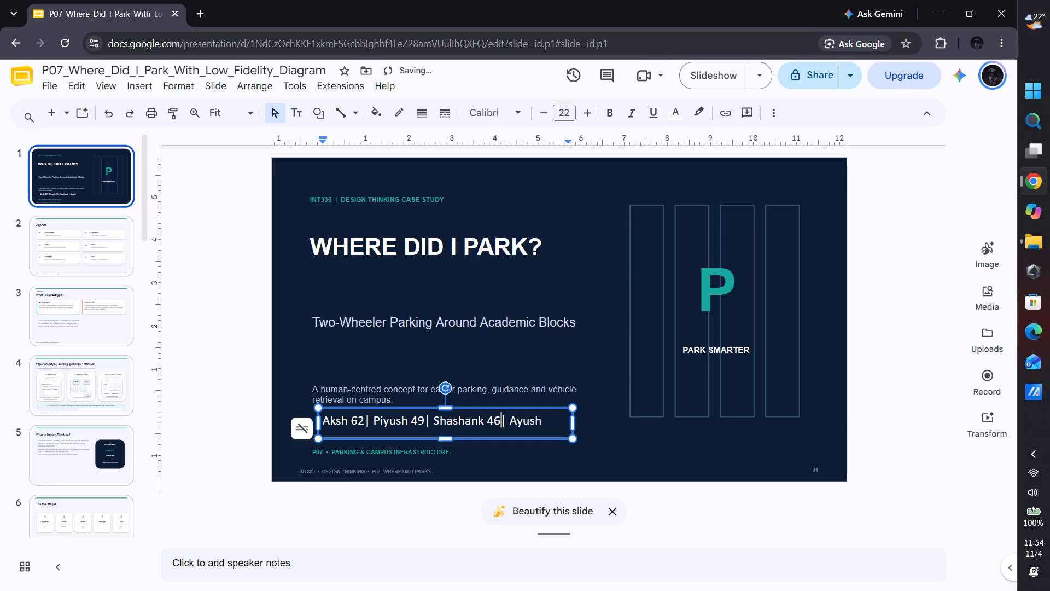
Add the number 44 after "Ayush" at the end of the presenter line and finish editing the text.
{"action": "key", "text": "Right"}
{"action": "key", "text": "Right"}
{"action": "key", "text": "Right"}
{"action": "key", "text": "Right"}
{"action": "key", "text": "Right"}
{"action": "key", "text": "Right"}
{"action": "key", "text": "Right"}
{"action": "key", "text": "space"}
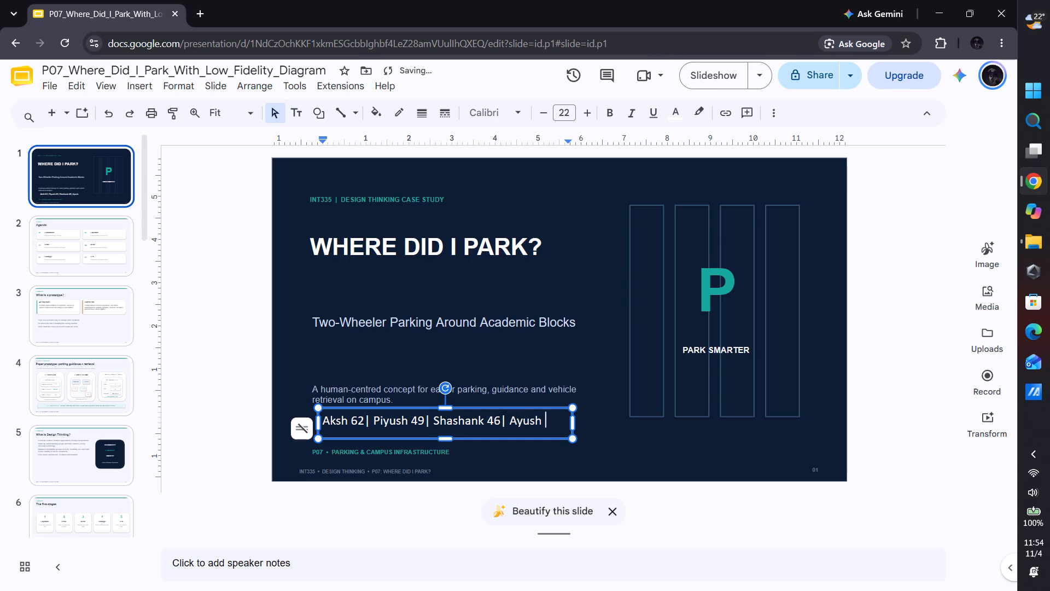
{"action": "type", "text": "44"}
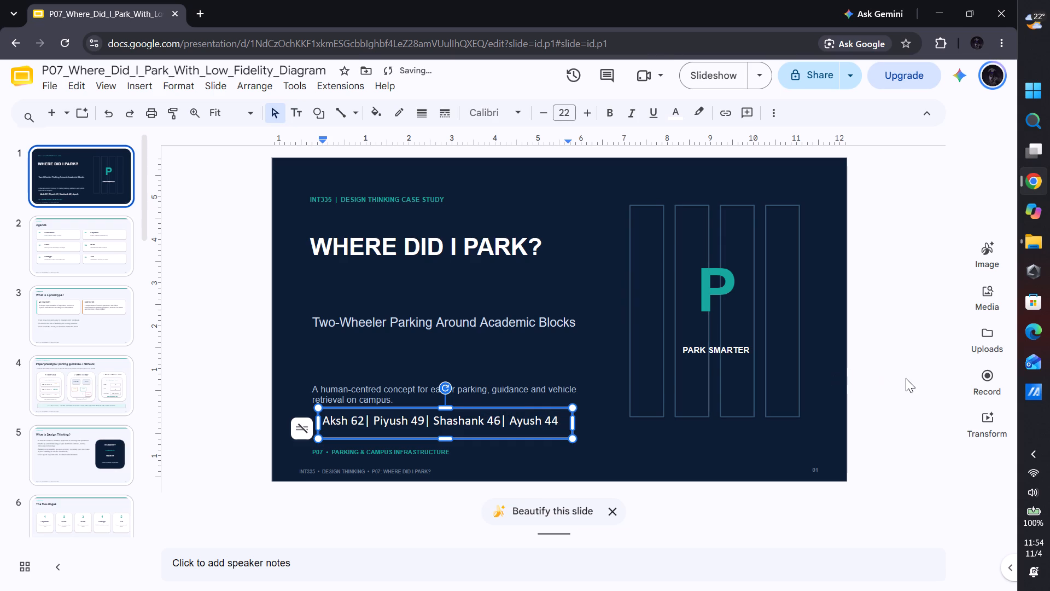
{"action": "left_click", "coordinate": [906, 378]}
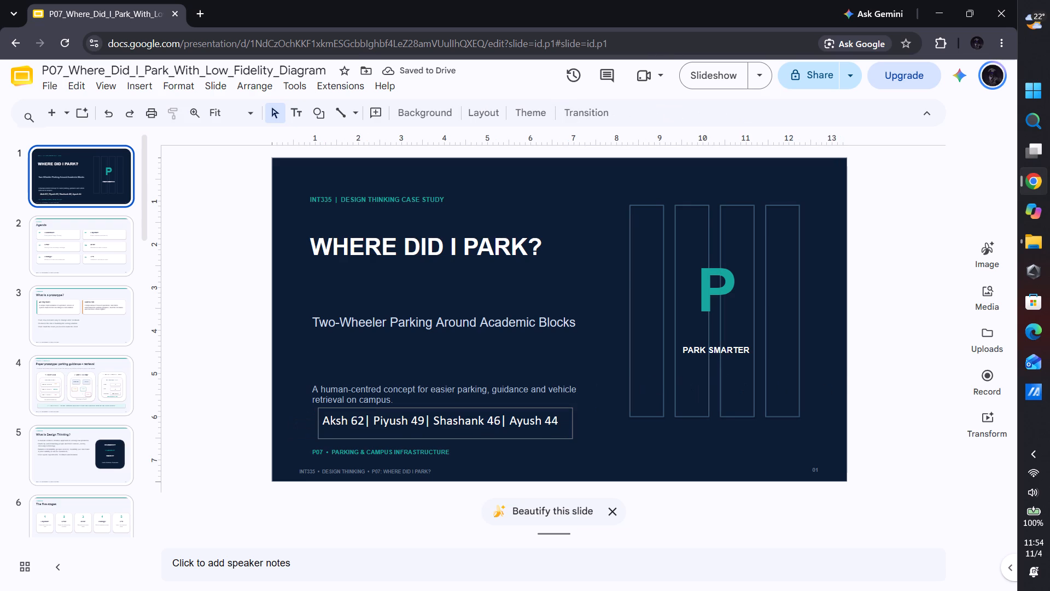
Move the presenter text box slightly left and down so it lines up with the left edge of the other title-slide text.
{"action": "left_click_drag", "start_coordinate": [418, 422], "coordinate": [400, 422]}
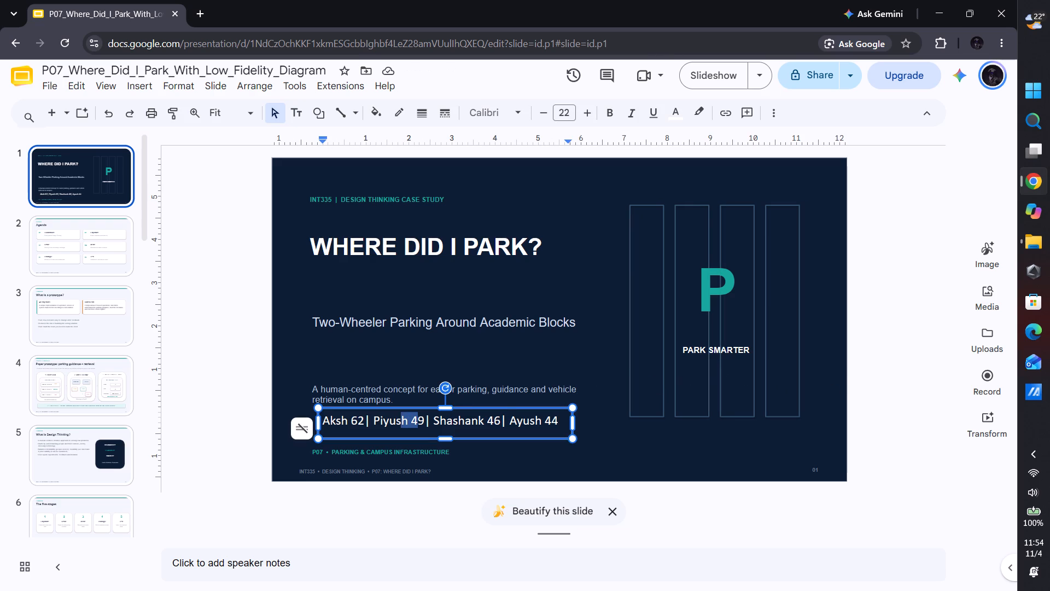
{"action": "left_click_drag", "start_coordinate": [495, 408], "coordinate": [466, 412]}
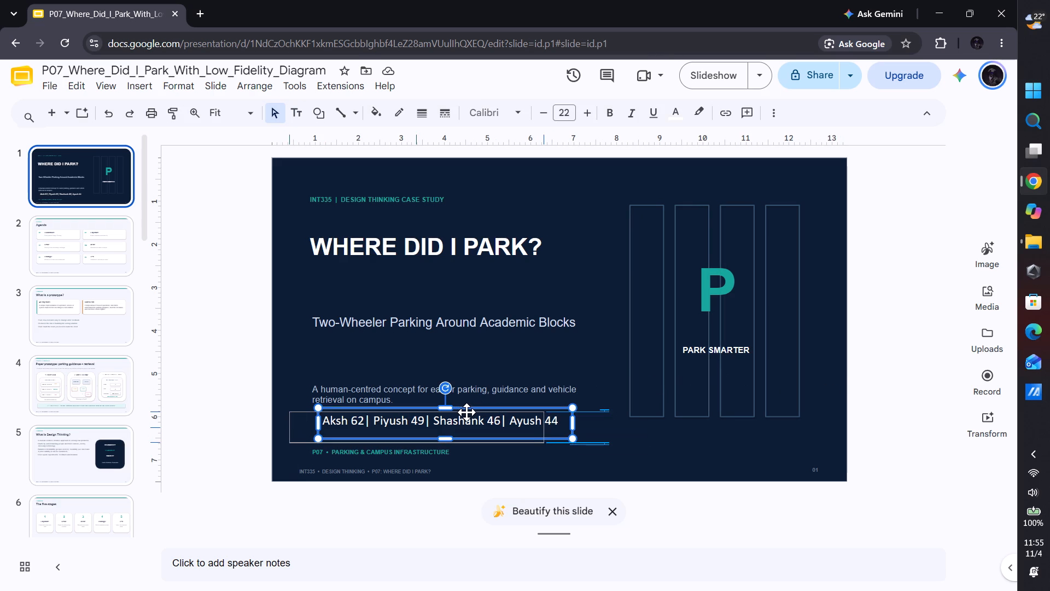
{"action": "left_click_drag", "start_coordinate": [466, 412], "coordinate": [475, 413]}
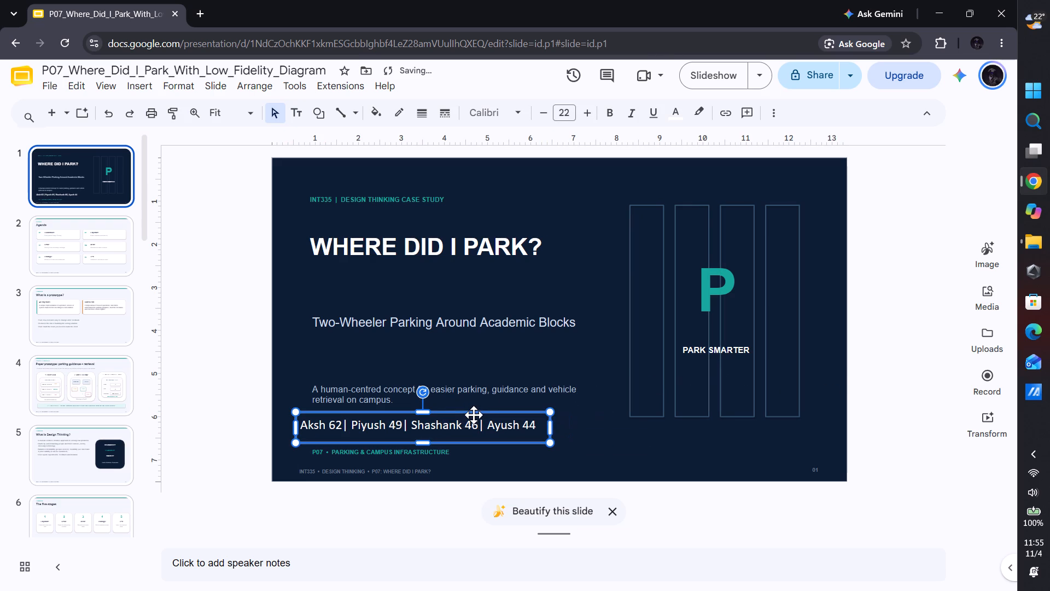
{"action": "left_click_drag", "start_coordinate": [476, 414], "coordinate": [489, 412]}
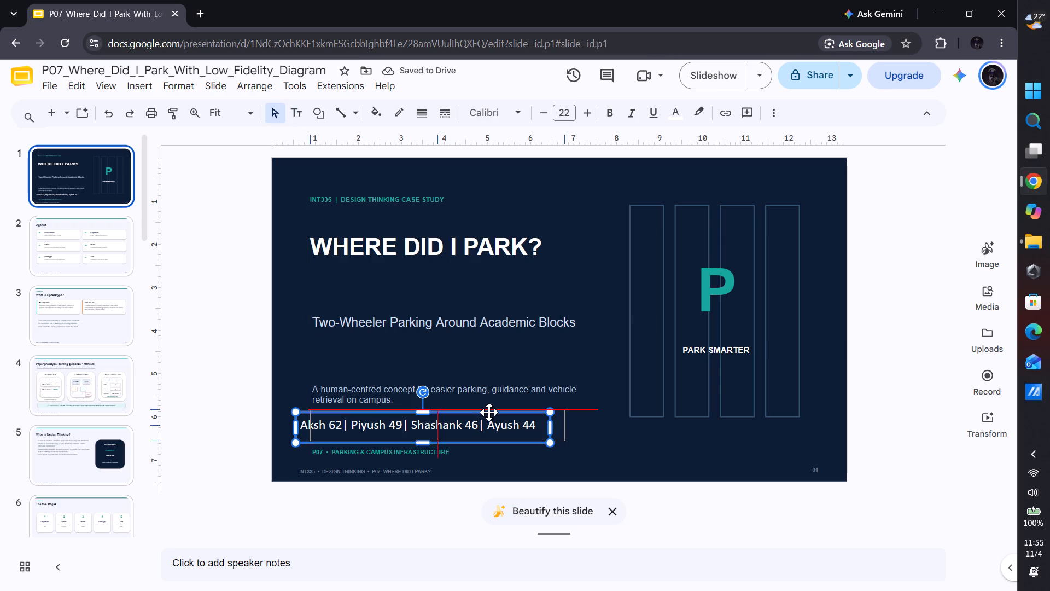
{"action": "left_click_drag", "start_coordinate": [489, 412], "coordinate": [491, 414]}
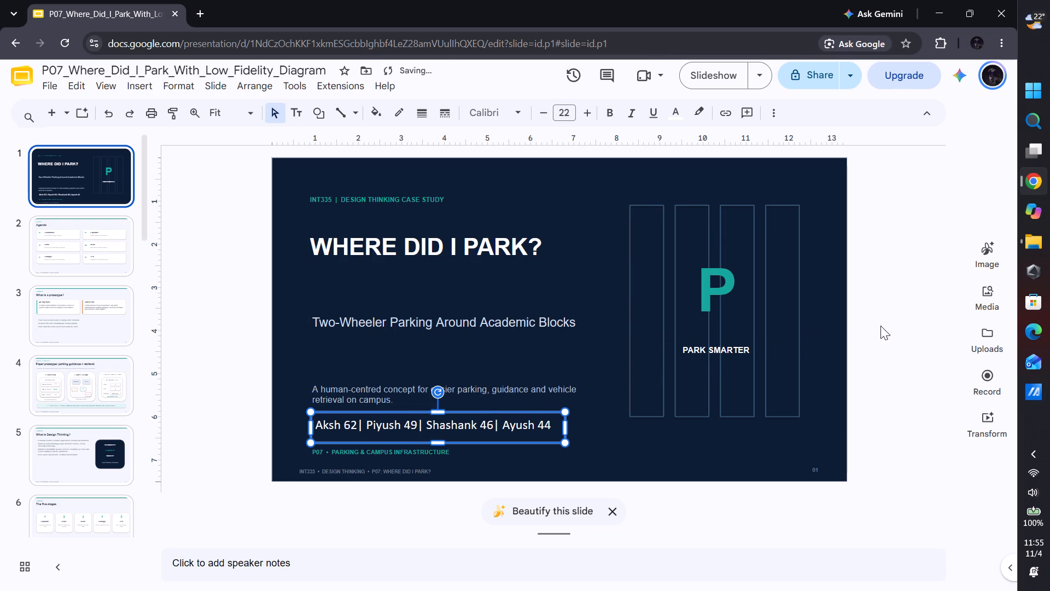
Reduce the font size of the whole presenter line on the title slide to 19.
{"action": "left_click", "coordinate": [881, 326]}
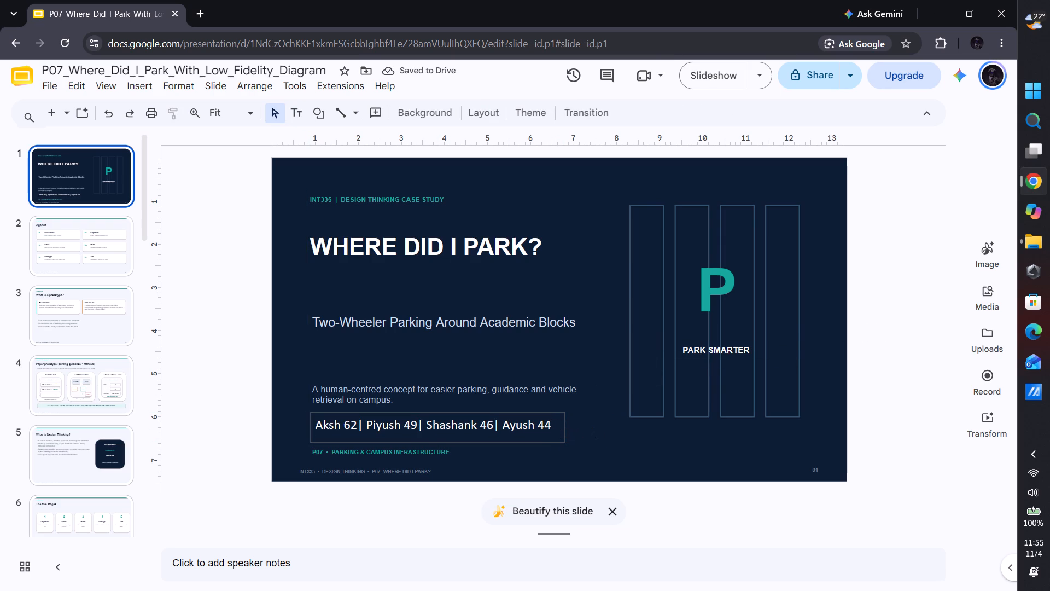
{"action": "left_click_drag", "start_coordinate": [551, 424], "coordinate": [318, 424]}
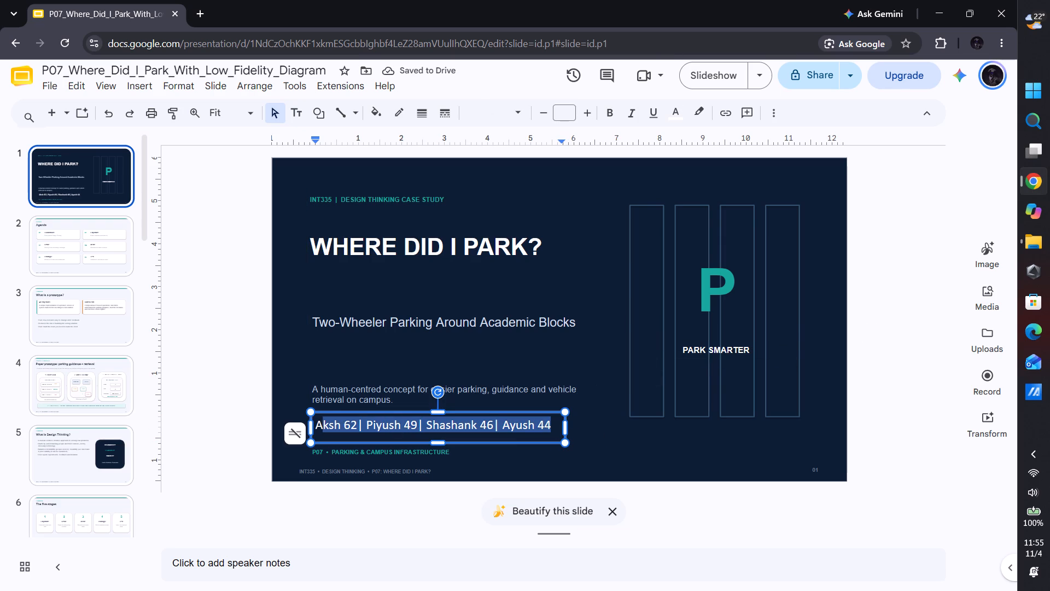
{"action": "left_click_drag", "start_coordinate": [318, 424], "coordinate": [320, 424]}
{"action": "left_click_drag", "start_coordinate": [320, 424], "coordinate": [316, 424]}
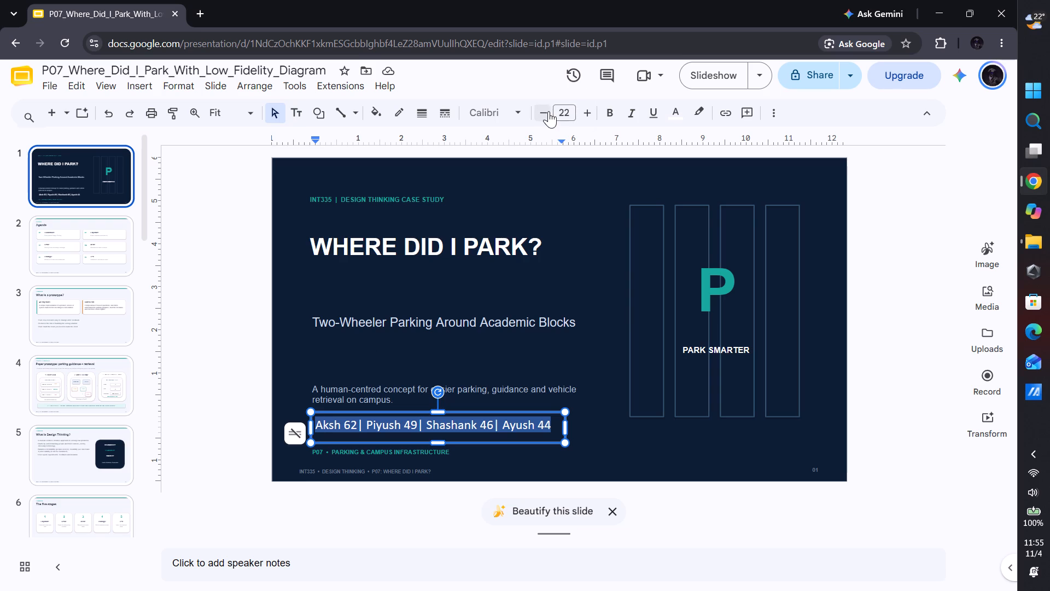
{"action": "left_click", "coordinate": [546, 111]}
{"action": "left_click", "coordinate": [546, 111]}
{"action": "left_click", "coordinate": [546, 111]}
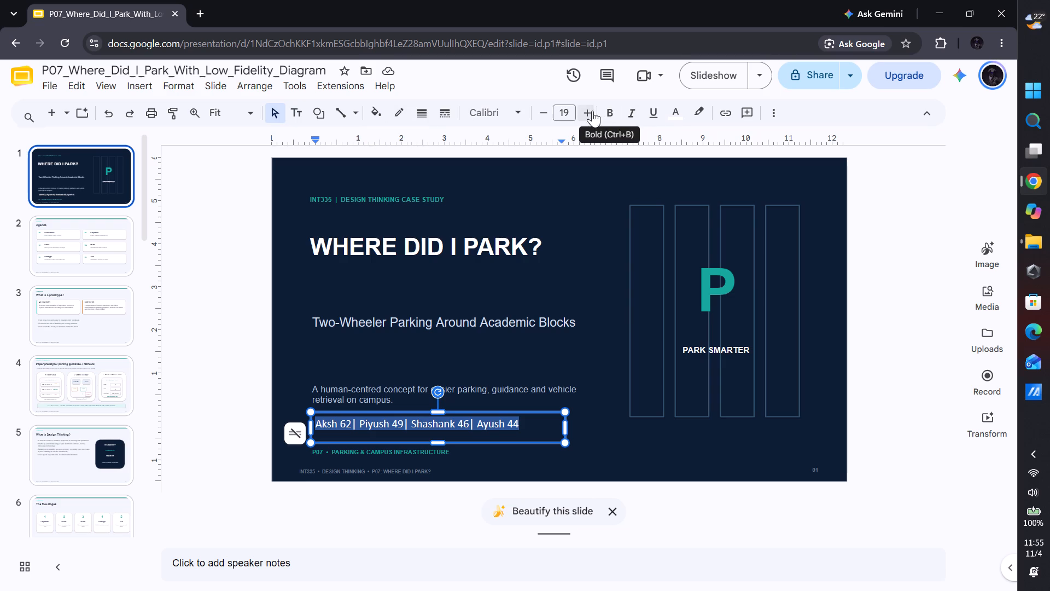
Change the font of the presenter line to Comfortaa Medium and deselect the text box.
{"action": "left_click", "coordinate": [516, 107]}
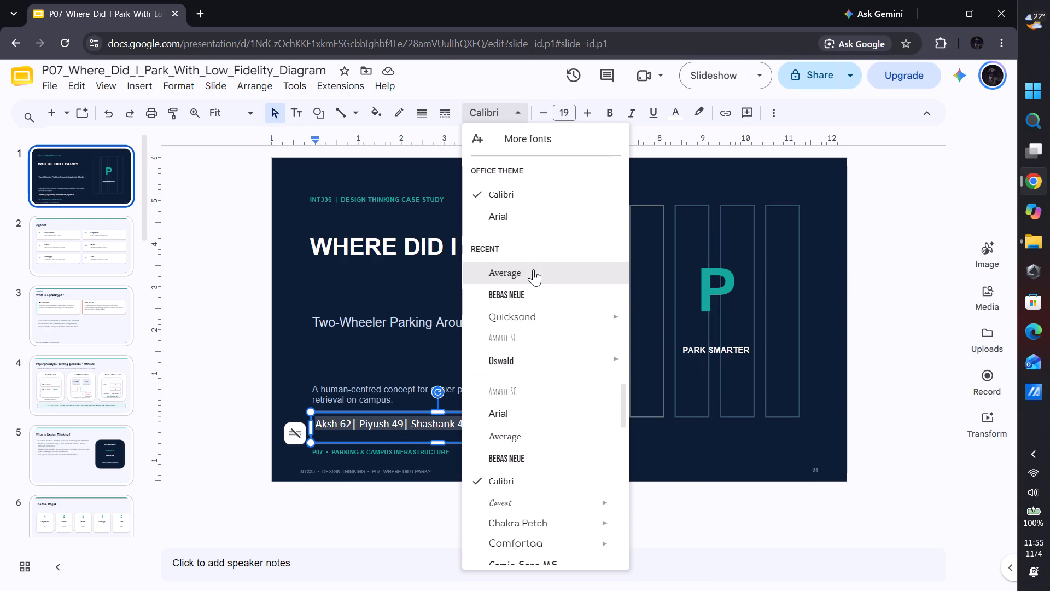
{"action": "key", "text": "Down"}
{"action": "key", "text": "Down"}
{"action": "key", "text": "Up"}
{"action": "key", "text": "Down"}
{"action": "key", "text": "Down"}
{"action": "key", "text": "Down"}
{"action": "key", "text": "Down"}
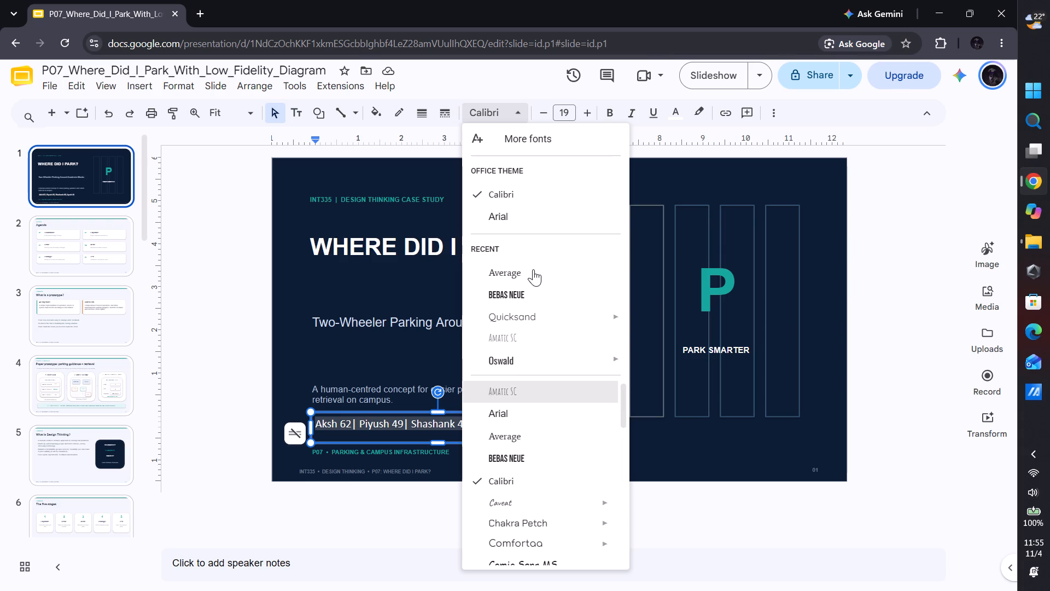
{"action": "key", "text": "Down"}
{"action": "key", "text": "Down"}
{"action": "key", "text": "Down"}
{"action": "key", "text": "Down"}
{"action": "key", "text": "Up"}
{"action": "key", "text": "Up"}
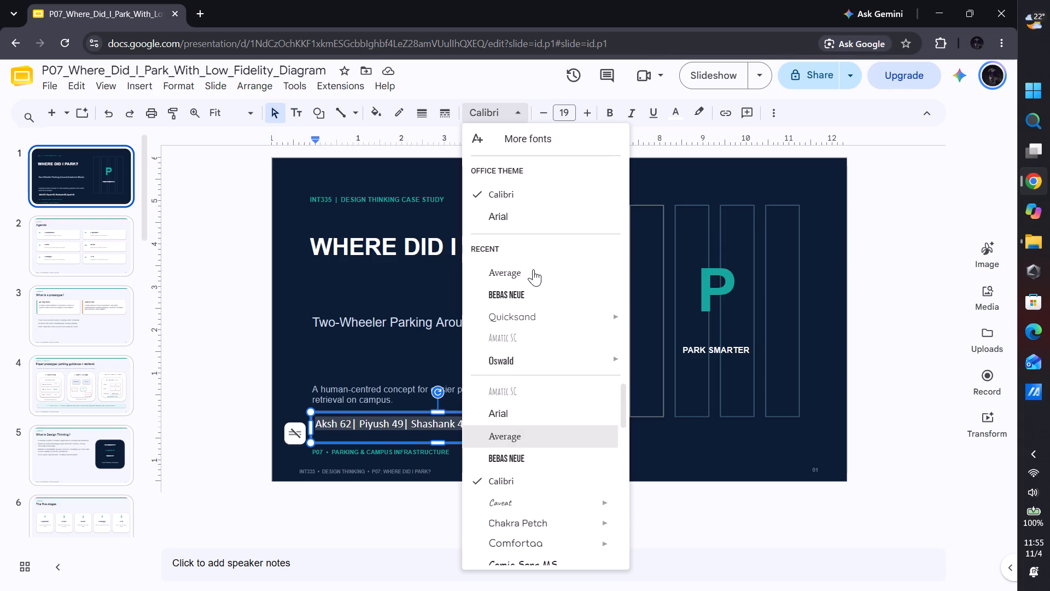
{"action": "key", "text": "Up"}
{"action": "key", "text": "Up"}
{"action": "key", "text": "Down"}
{"action": "key", "text": "Down"}
{"action": "key", "text": "Down"}
{"action": "key", "text": "Down"}
{"action": "key", "text": "Down"}
{"action": "key", "text": "Down"}
{"action": "key", "text": "Down"}
{"action": "key", "text": "Return"}
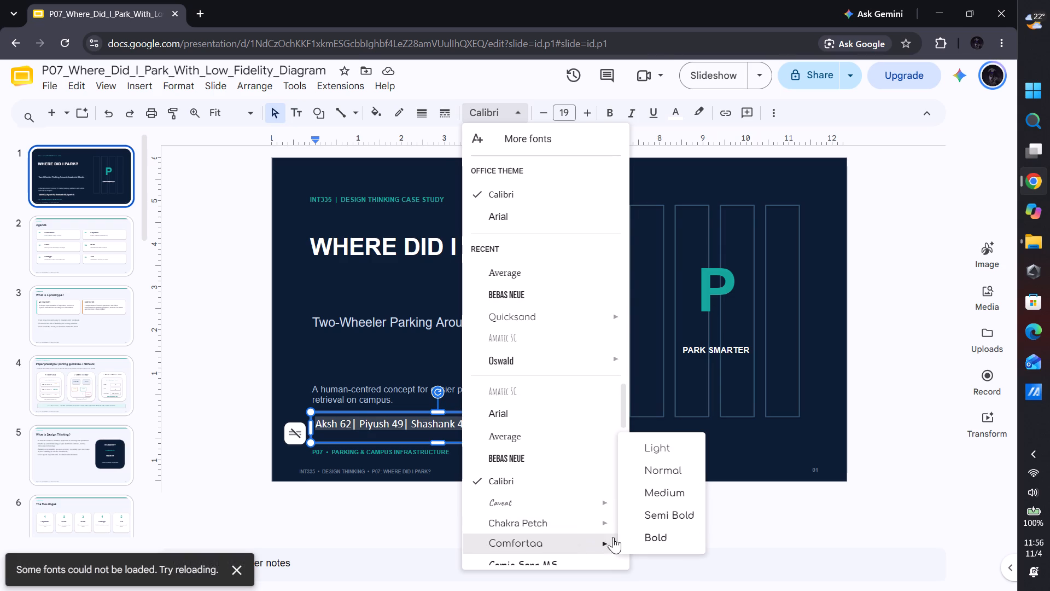
{"action": "left_click", "coordinate": [663, 496]}
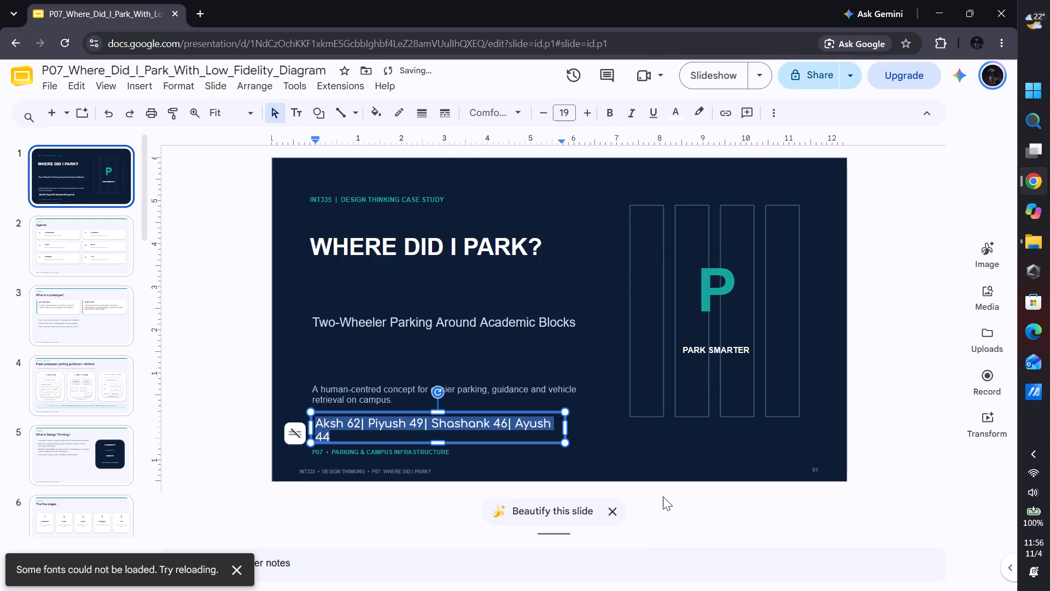
{"action": "left_click", "coordinate": [901, 433]}
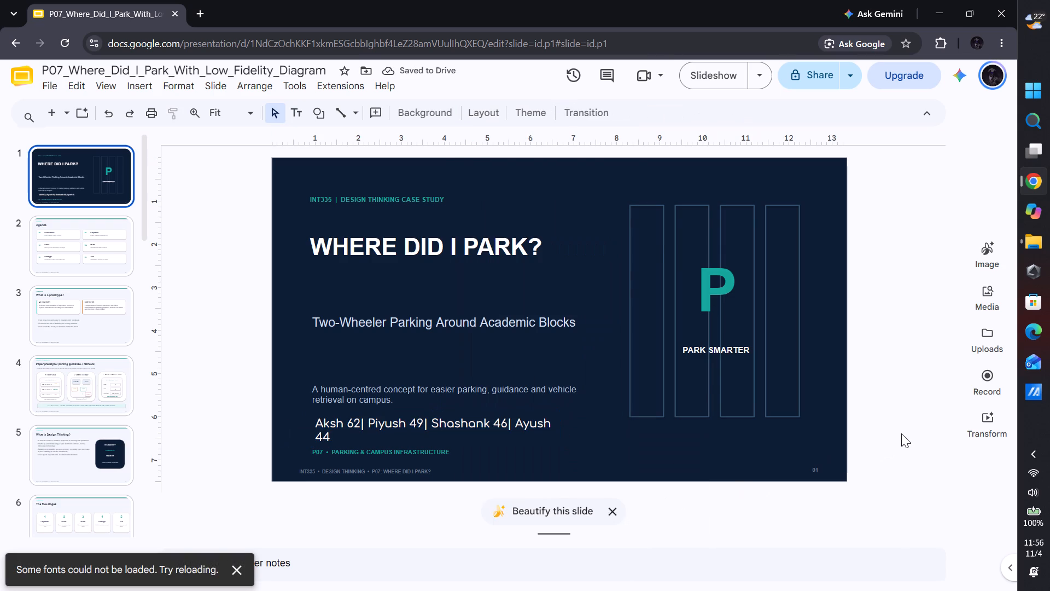
Set the font size of the whole presenter line to 16 and deselect the text box.
{"action": "left_click", "coordinate": [522, 426]}
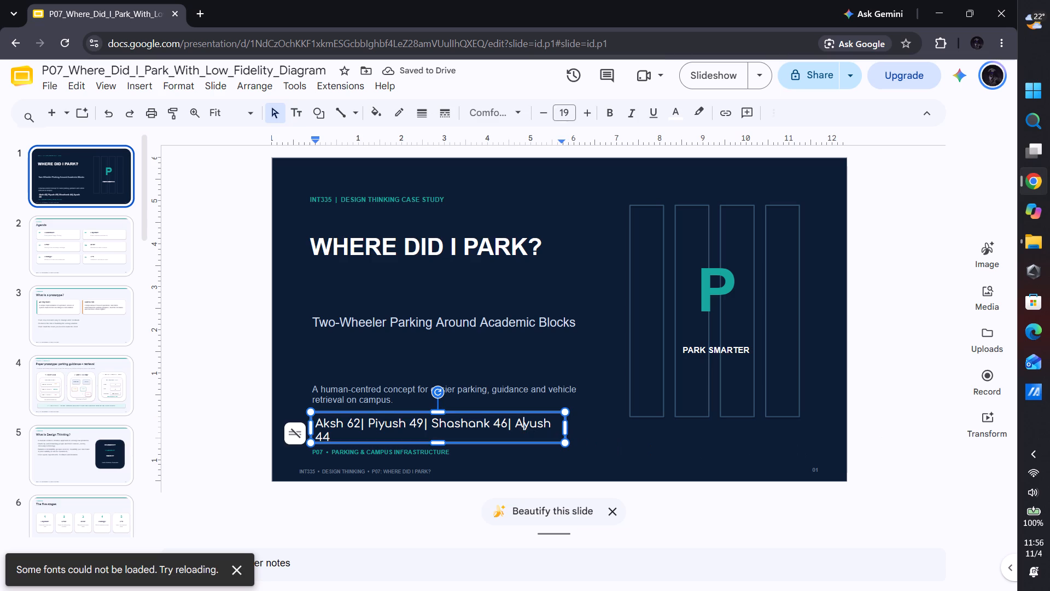
{"action": "left_click_drag", "start_coordinate": [398, 431], "coordinate": [309, 421]}
{"action": "left_click", "coordinate": [552, 118]}
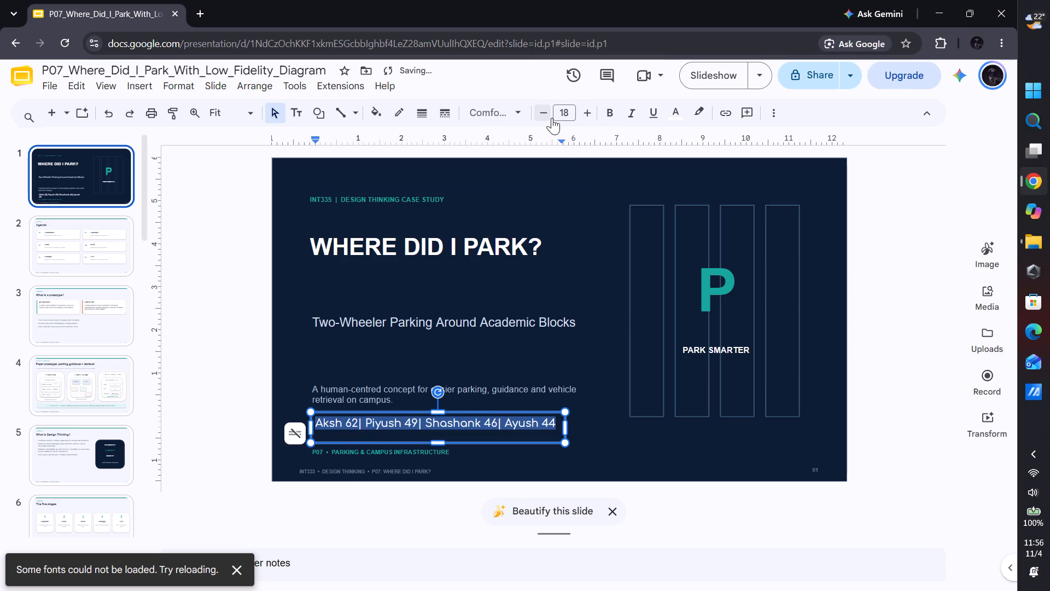
{"action": "double_click", "coordinate": [551, 118]}
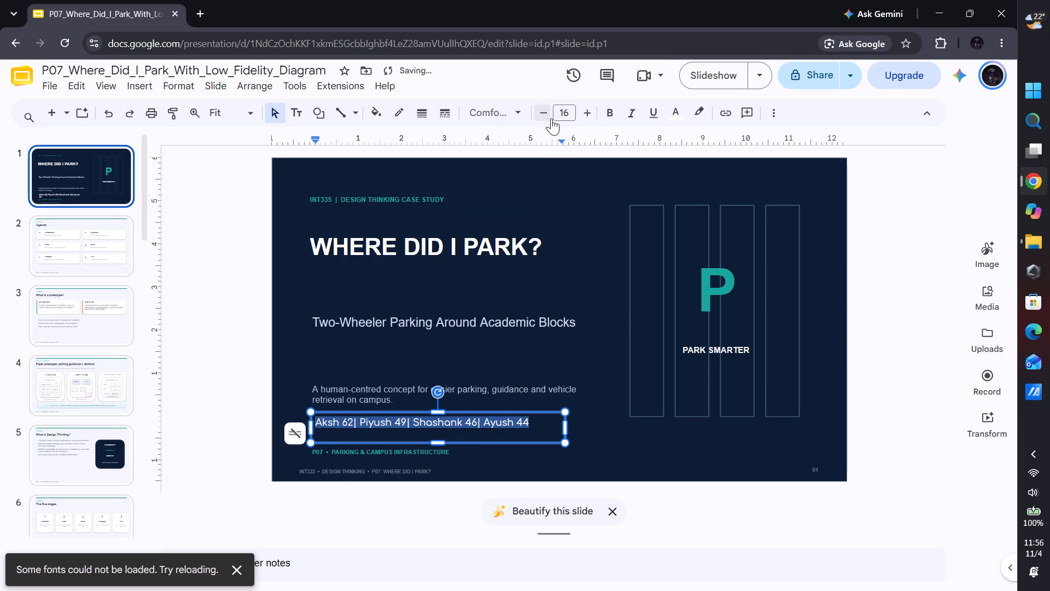
{"action": "double_click", "coordinate": [919, 242]}
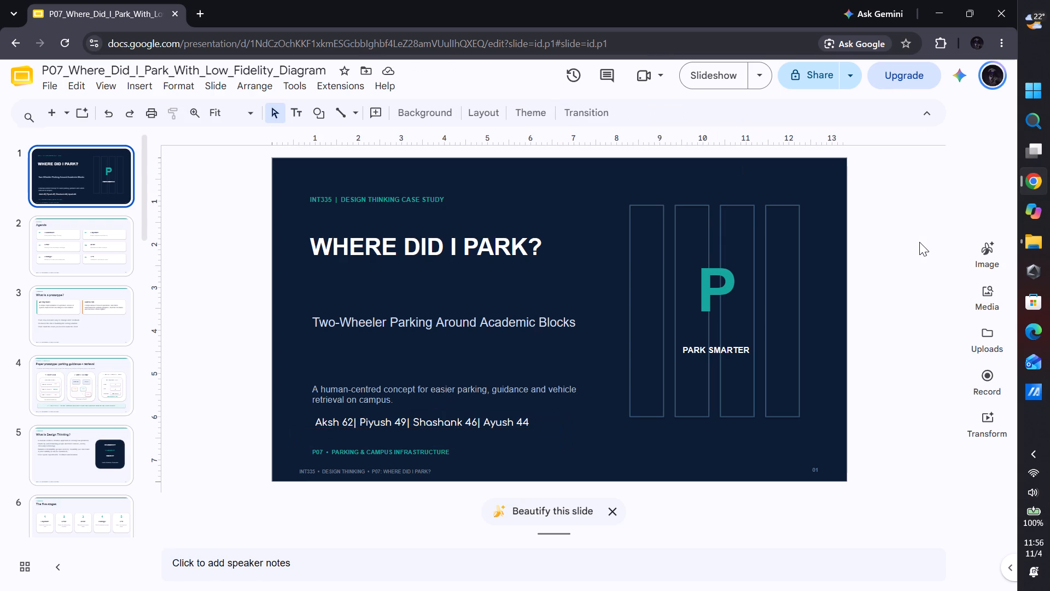
Move the presenter text box slightly left so its text sits nearly flush with the title-slide text above, and deselect it.
{"action": "left_click", "coordinate": [481, 435]}
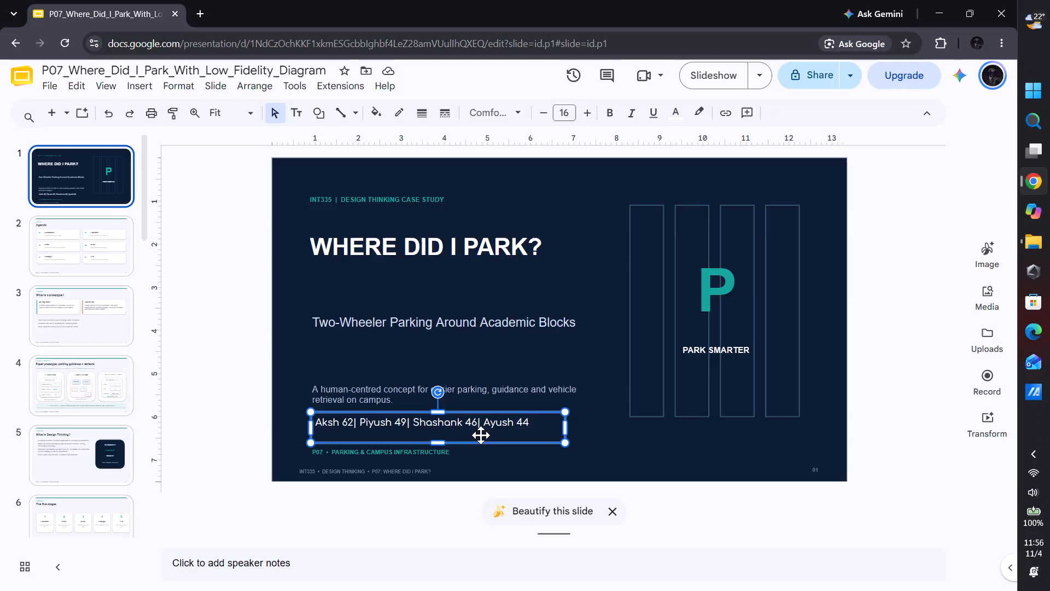
{"action": "left_click_drag", "start_coordinate": [481, 435], "coordinate": [473, 433]}
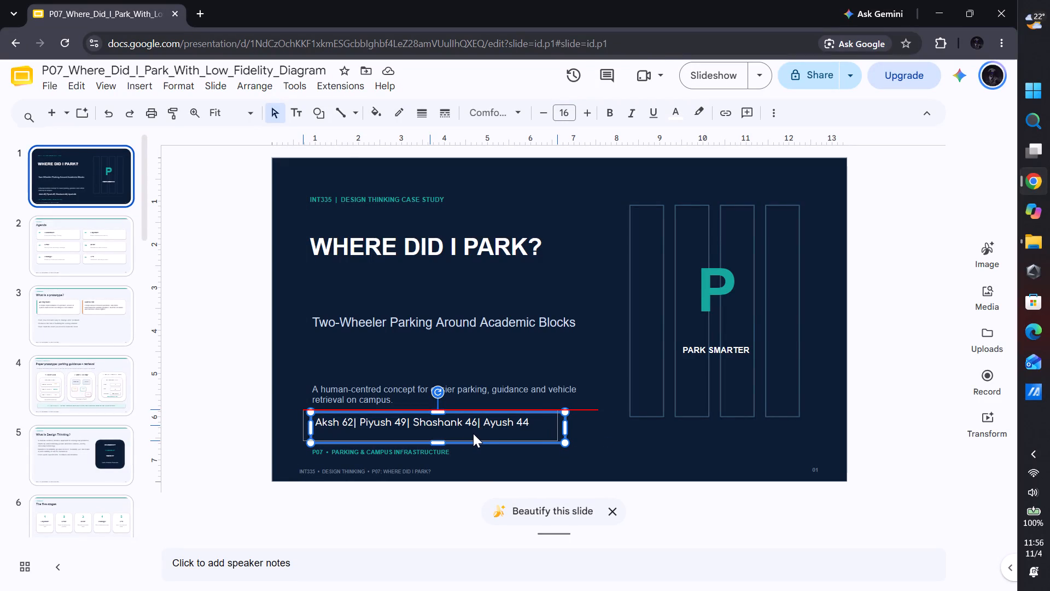
{"action": "left_click_drag", "start_coordinate": [473, 433], "coordinate": [473, 434]}
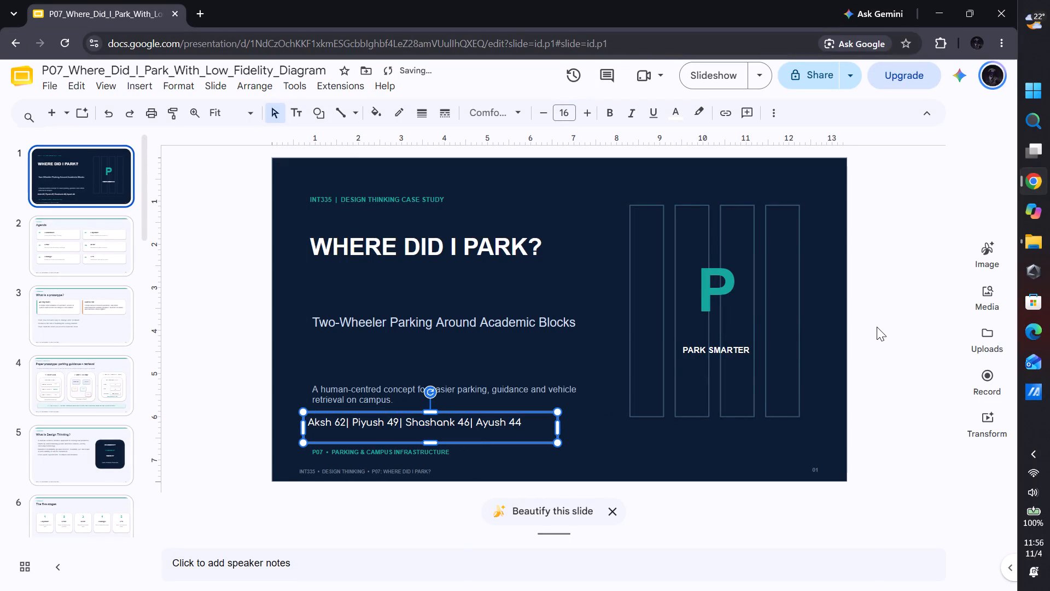
{"action": "left_click", "coordinate": [877, 327]}
{"action": "left_click", "coordinate": [877, 327]}
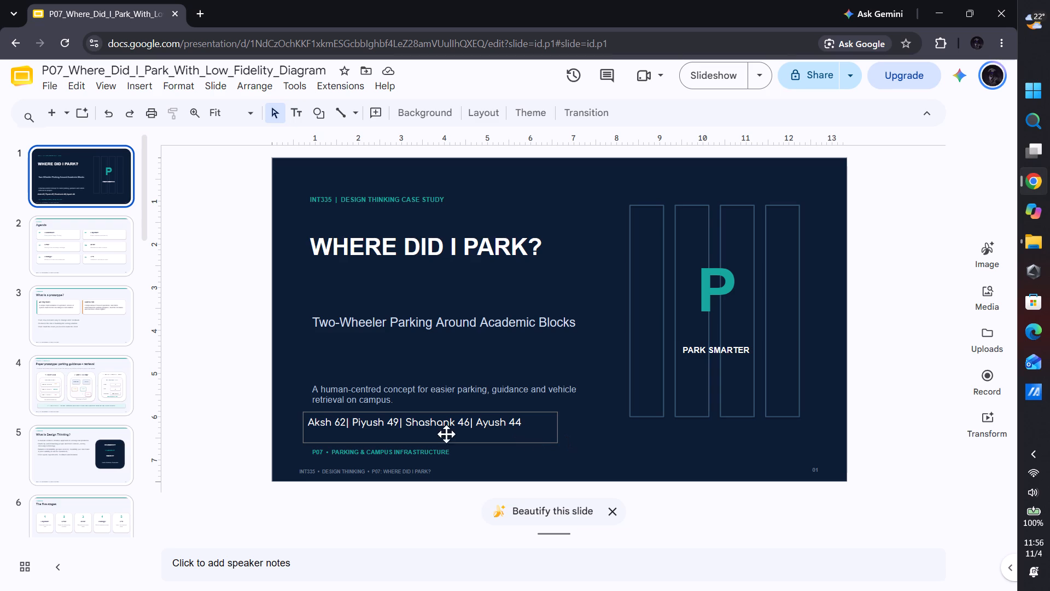
Replace the separator after "Aksh 62" with a line break so "Piyush 49" starts a new line.
{"action": "left_click", "coordinate": [349, 419]}
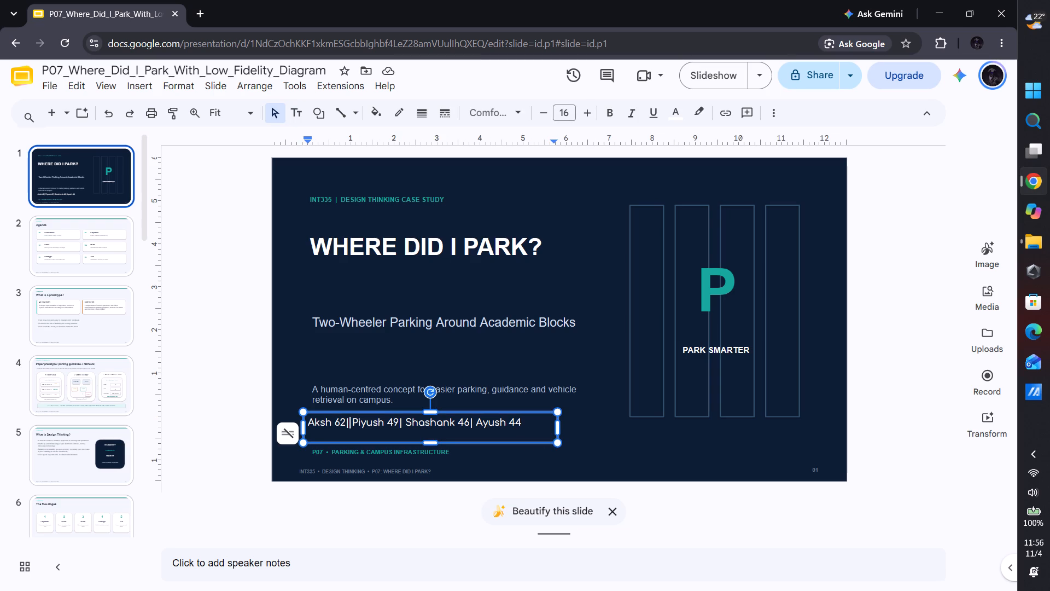
{"action": "key", "text": "Right"}
{"action": "key", "text": "BackSpace"}
{"action": "key", "text": "BackSpace"}
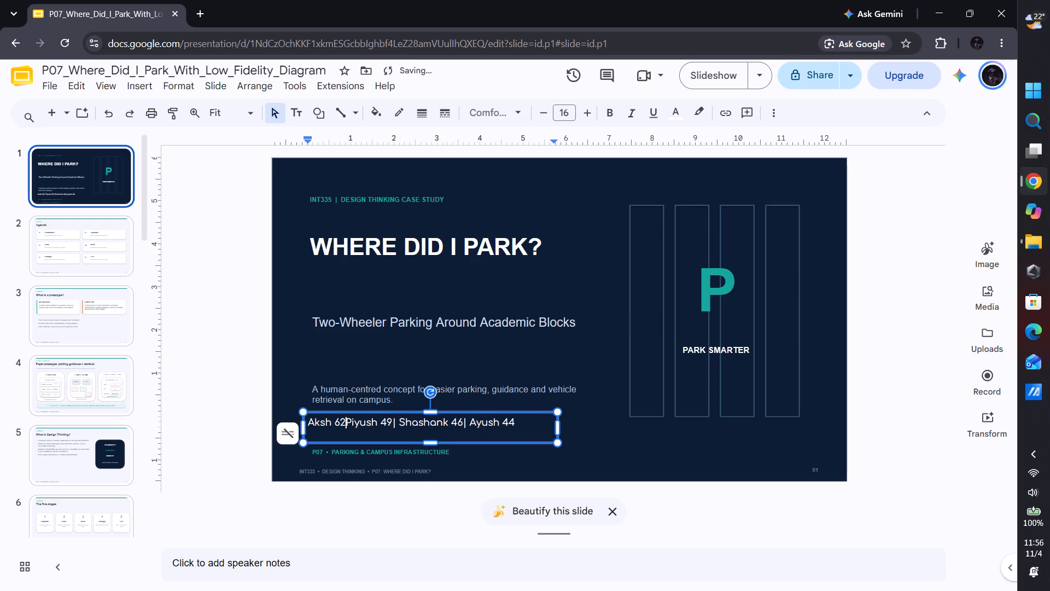
{"action": "key", "text": "Return"}
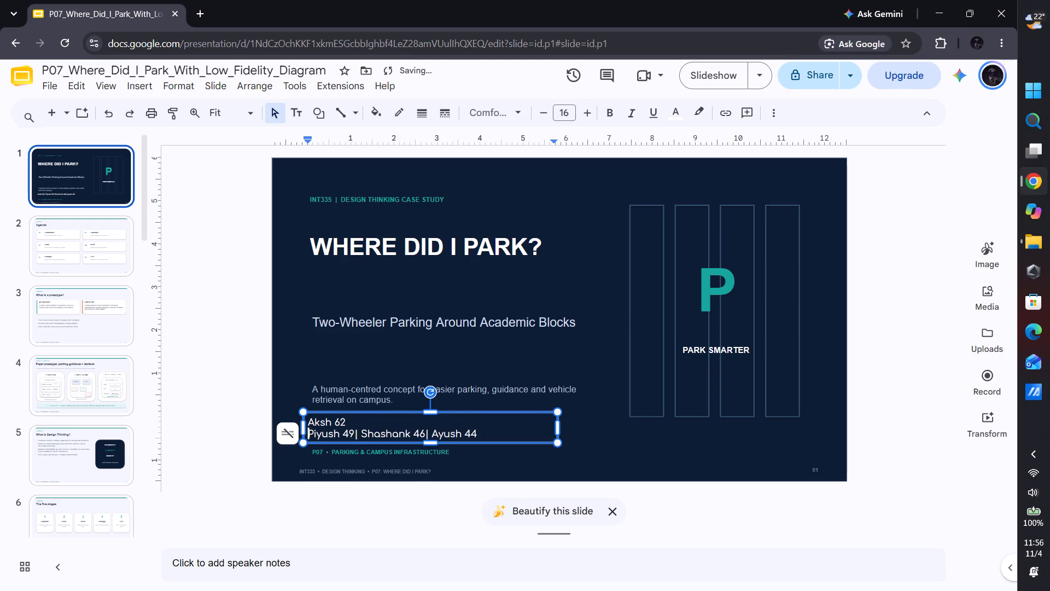
Replace the separator after "Piyush 49" with a line break so "Shashank 46" starts a new line.
{"action": "left_click", "coordinate": [360, 432]}
{"action": "left_click", "coordinate": [360, 432]}
{"action": "key", "text": "BackSpace"}
{"action": "key", "text": "BackSpace"}
{"action": "key", "text": "Return"}
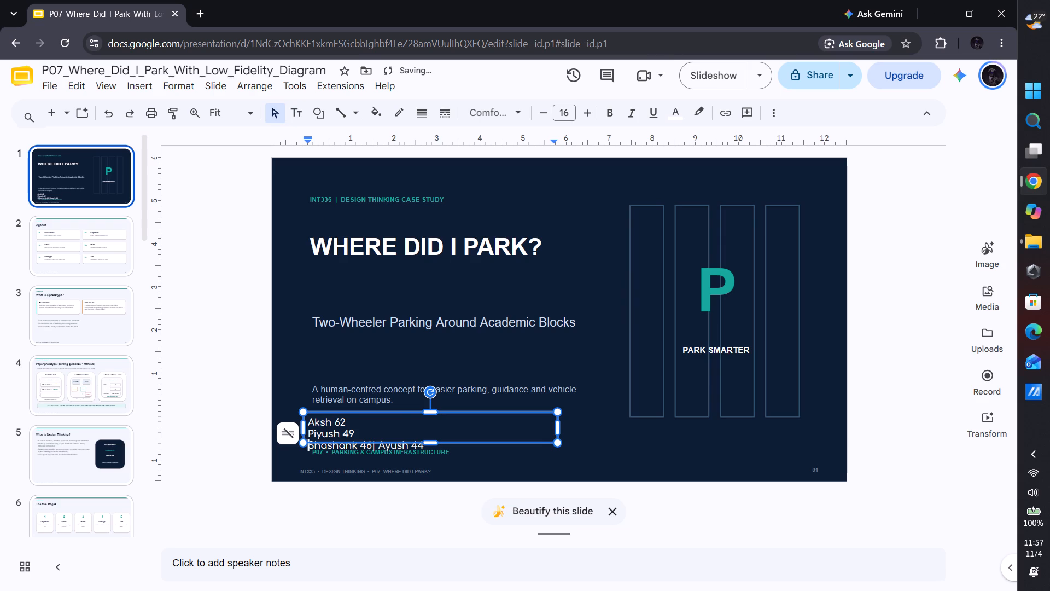
Move the presenter text box slightly up and right, aligning its left edge with the course label's box at the top of the slide.
{"action": "left_click_drag", "start_coordinate": [399, 426], "coordinate": [399, 412]}
{"action": "left_click_drag", "start_coordinate": [399, 413], "coordinate": [399, 405]}
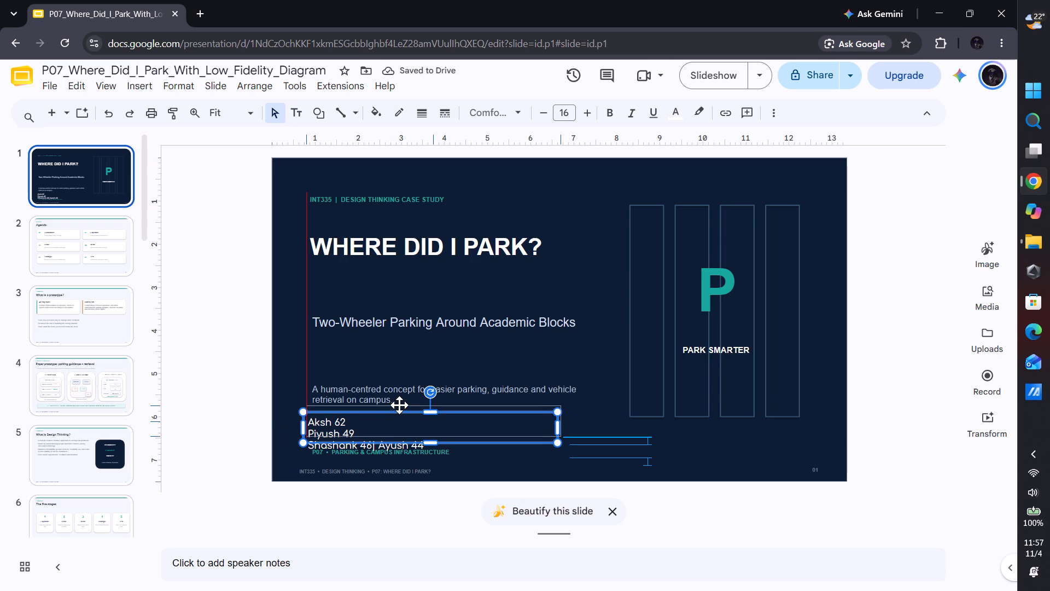
{"action": "left_click_drag", "start_coordinate": [399, 405], "coordinate": [400, 405]}
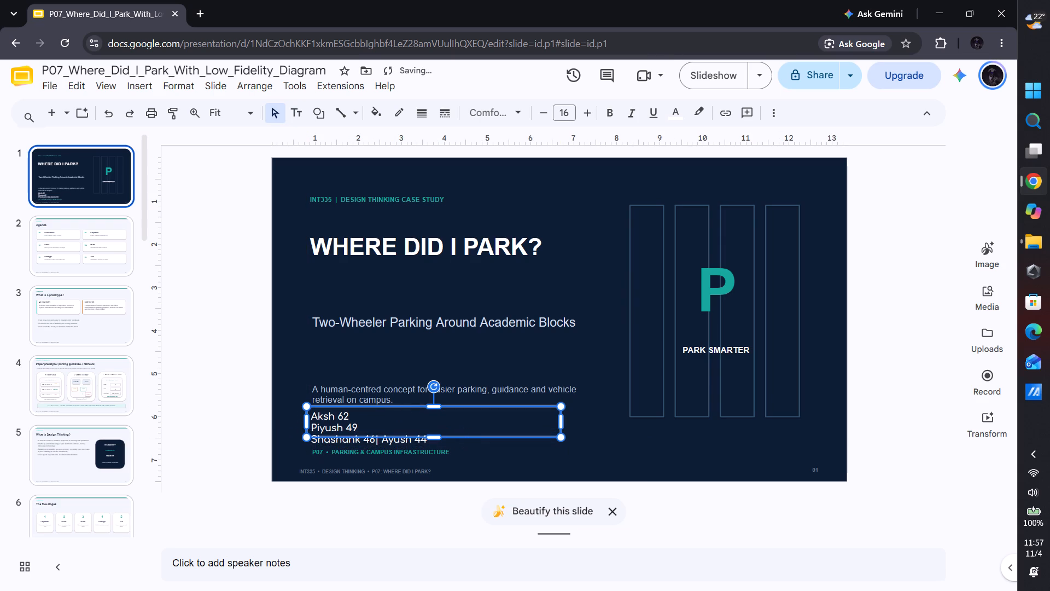
Replace the separator after "Shashank 46" with a line break so "Ayush 44" goes on its own line.
{"action": "left_click", "coordinate": [393, 432]}
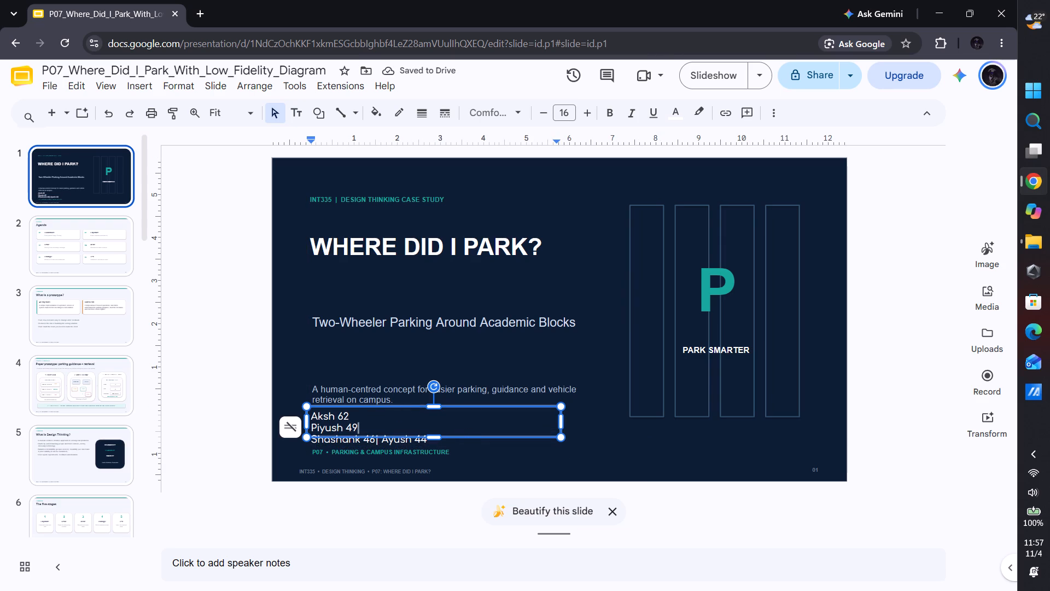
{"action": "left_click", "coordinate": [378, 439]}
{"action": "key", "text": "BackSpace"}
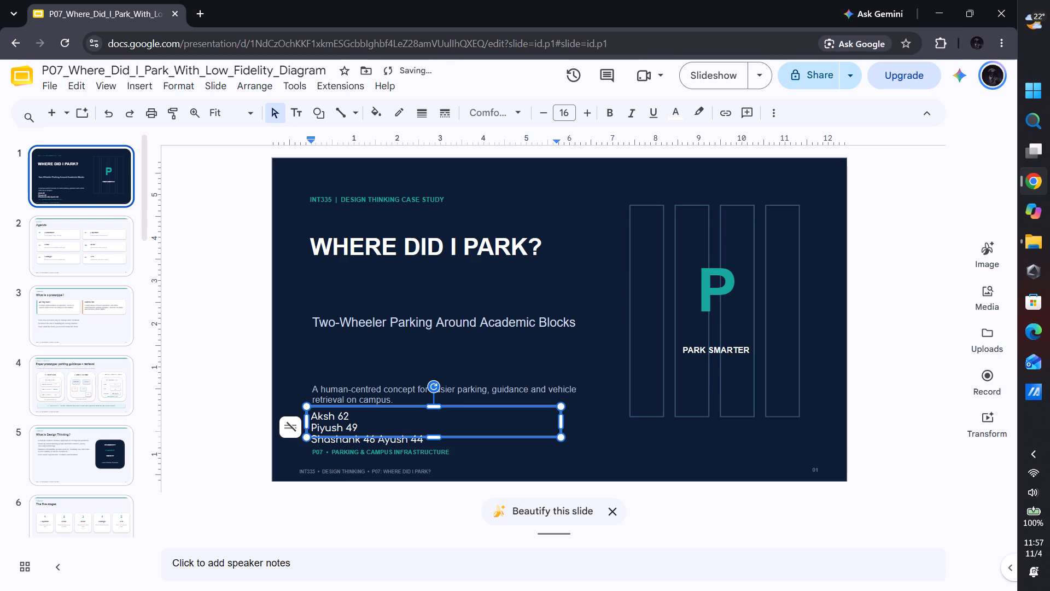
{"action": "key", "text": "Return"}
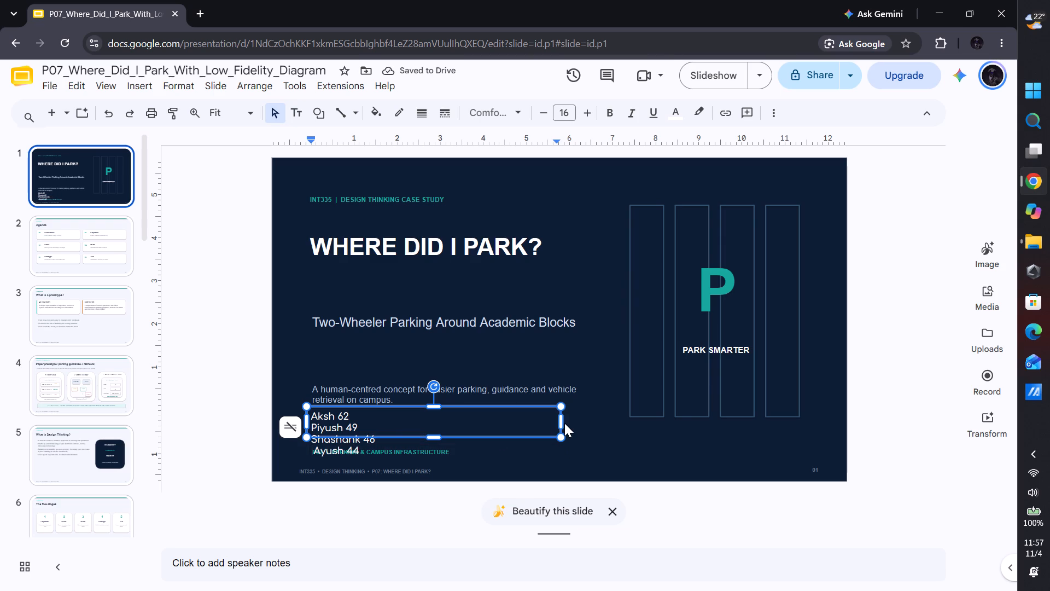
Widen the presenter text box to the right until its edge lies just short of the parking-lane graphic.
{"action": "left_click_drag", "start_coordinate": [562, 423], "coordinate": [602, 418]}
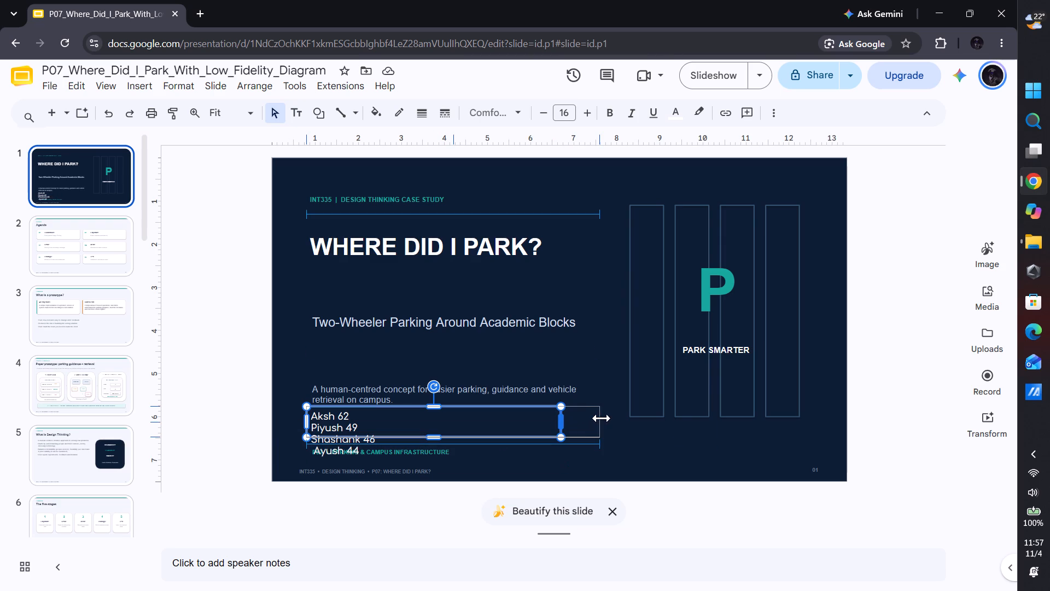
{"action": "left_click_drag", "start_coordinate": [602, 418], "coordinate": [611, 418]}
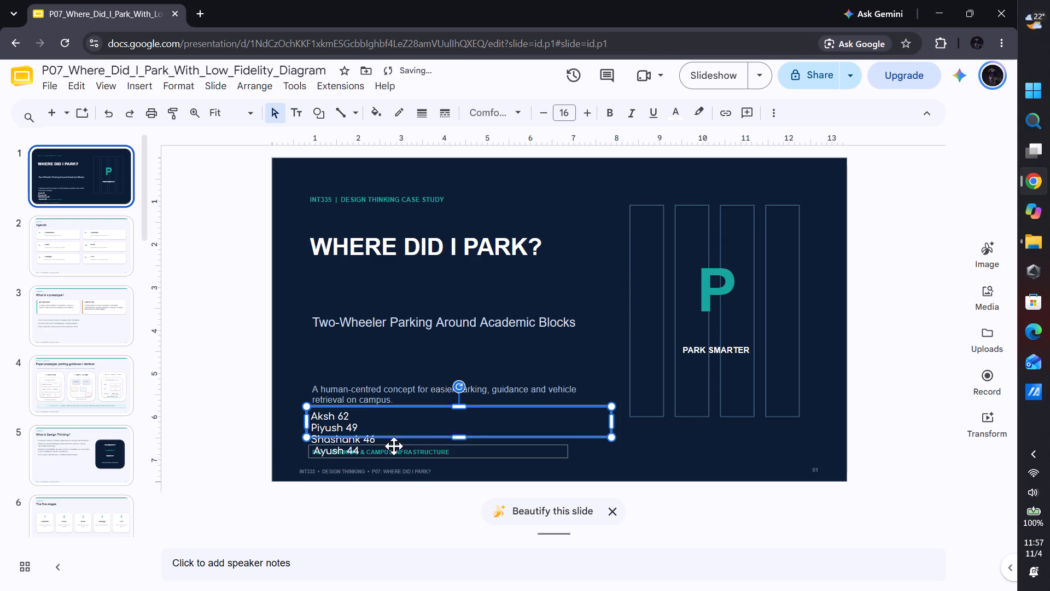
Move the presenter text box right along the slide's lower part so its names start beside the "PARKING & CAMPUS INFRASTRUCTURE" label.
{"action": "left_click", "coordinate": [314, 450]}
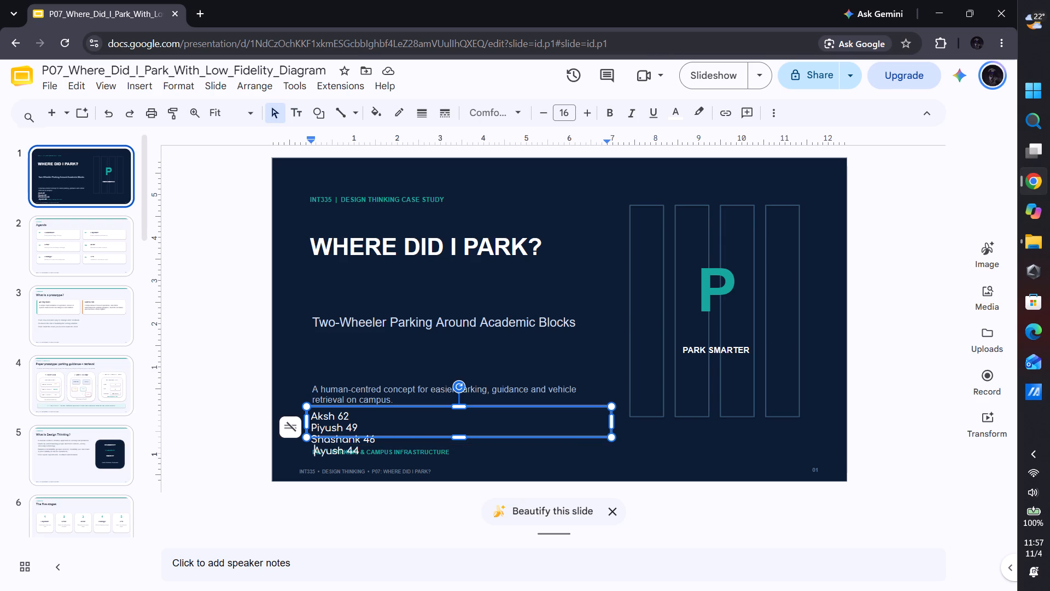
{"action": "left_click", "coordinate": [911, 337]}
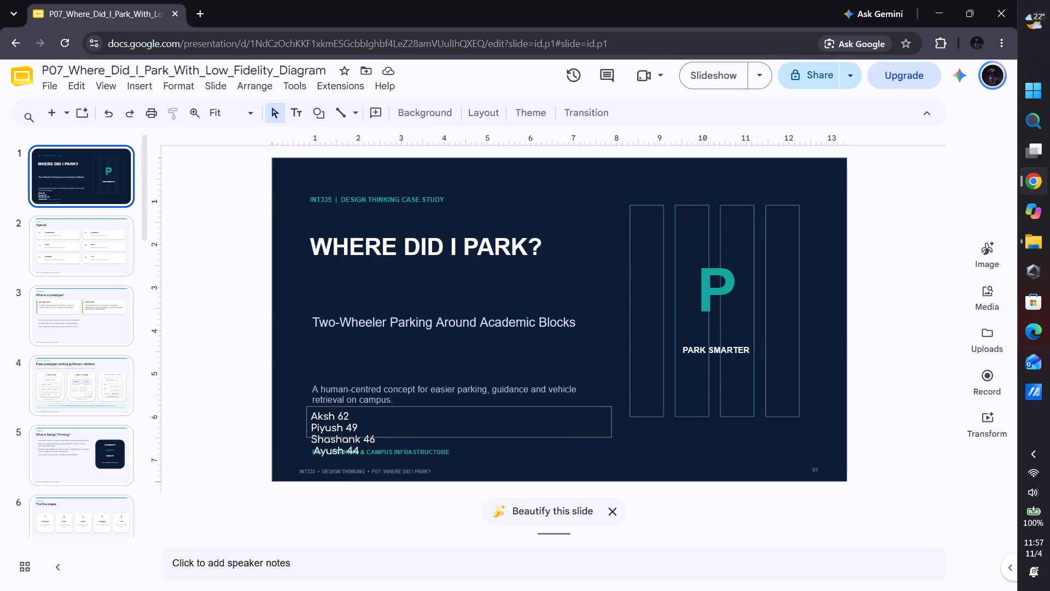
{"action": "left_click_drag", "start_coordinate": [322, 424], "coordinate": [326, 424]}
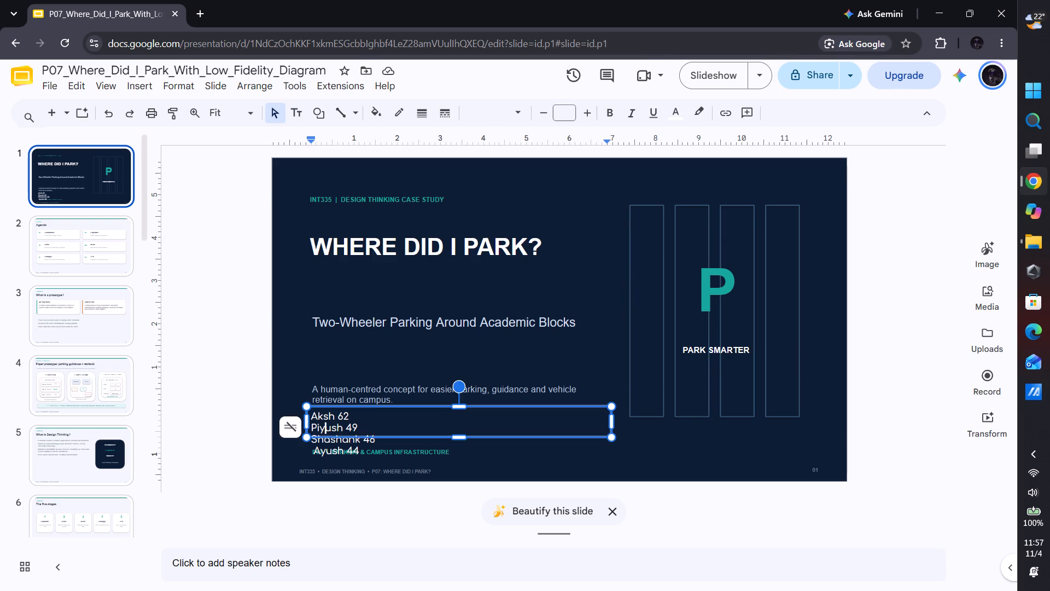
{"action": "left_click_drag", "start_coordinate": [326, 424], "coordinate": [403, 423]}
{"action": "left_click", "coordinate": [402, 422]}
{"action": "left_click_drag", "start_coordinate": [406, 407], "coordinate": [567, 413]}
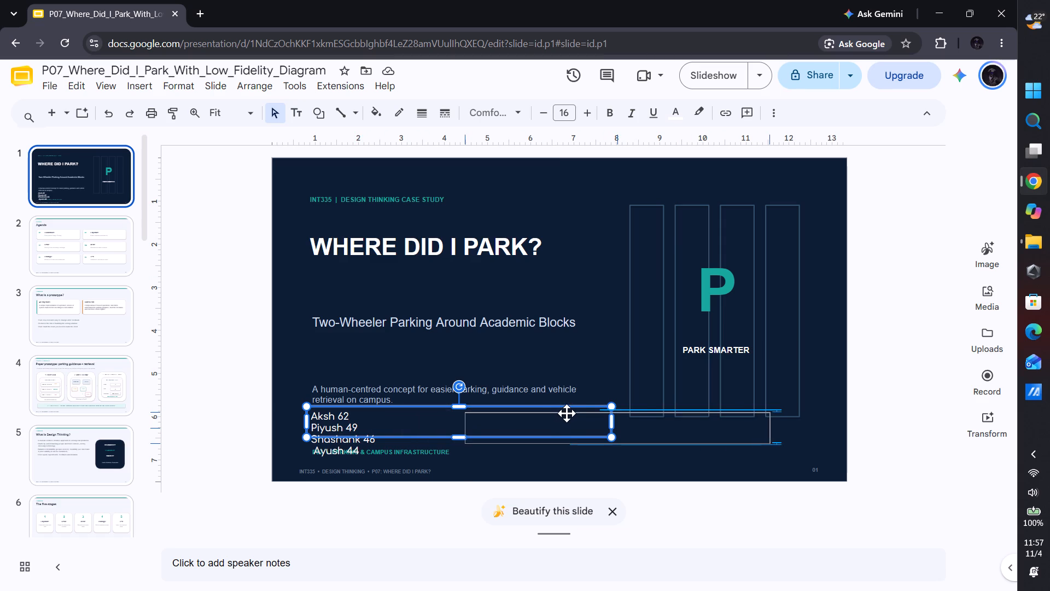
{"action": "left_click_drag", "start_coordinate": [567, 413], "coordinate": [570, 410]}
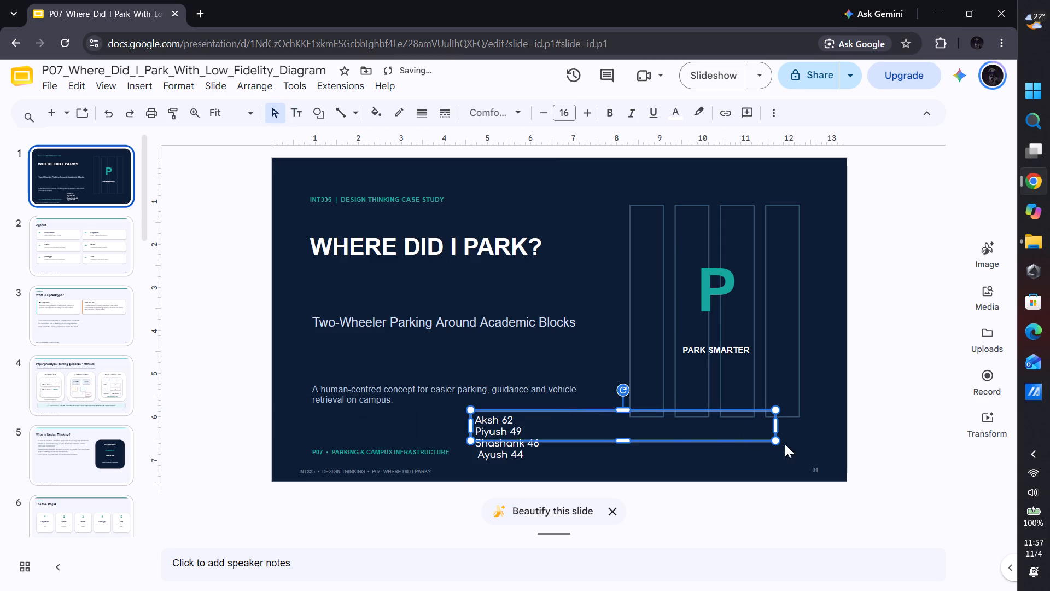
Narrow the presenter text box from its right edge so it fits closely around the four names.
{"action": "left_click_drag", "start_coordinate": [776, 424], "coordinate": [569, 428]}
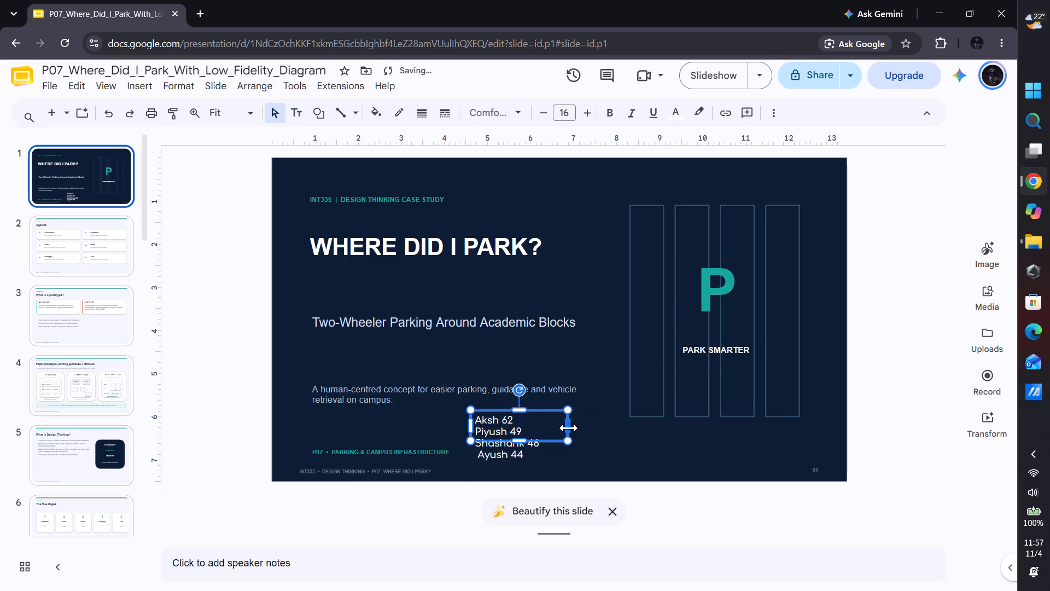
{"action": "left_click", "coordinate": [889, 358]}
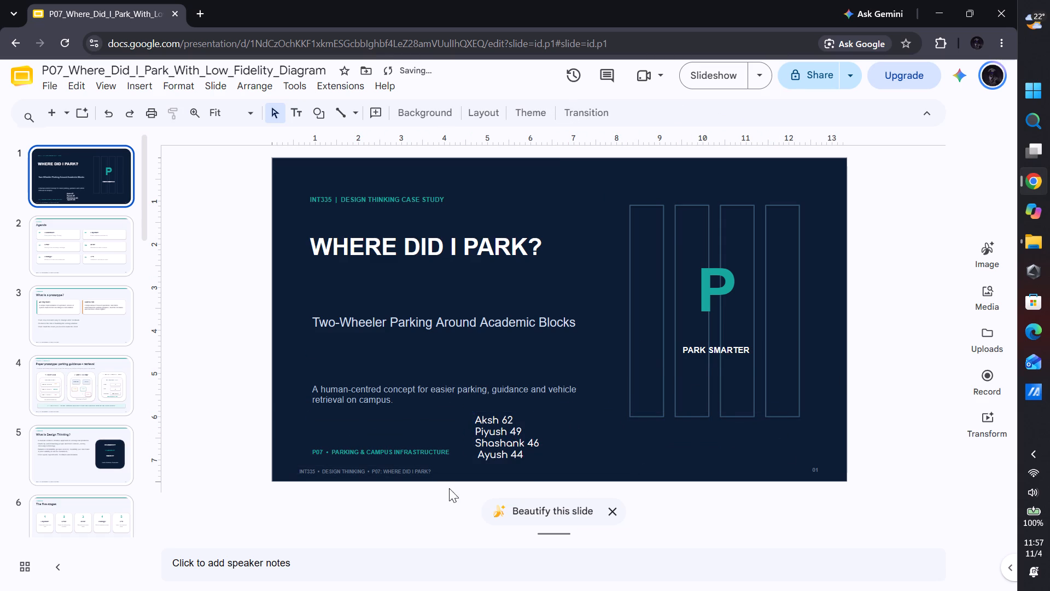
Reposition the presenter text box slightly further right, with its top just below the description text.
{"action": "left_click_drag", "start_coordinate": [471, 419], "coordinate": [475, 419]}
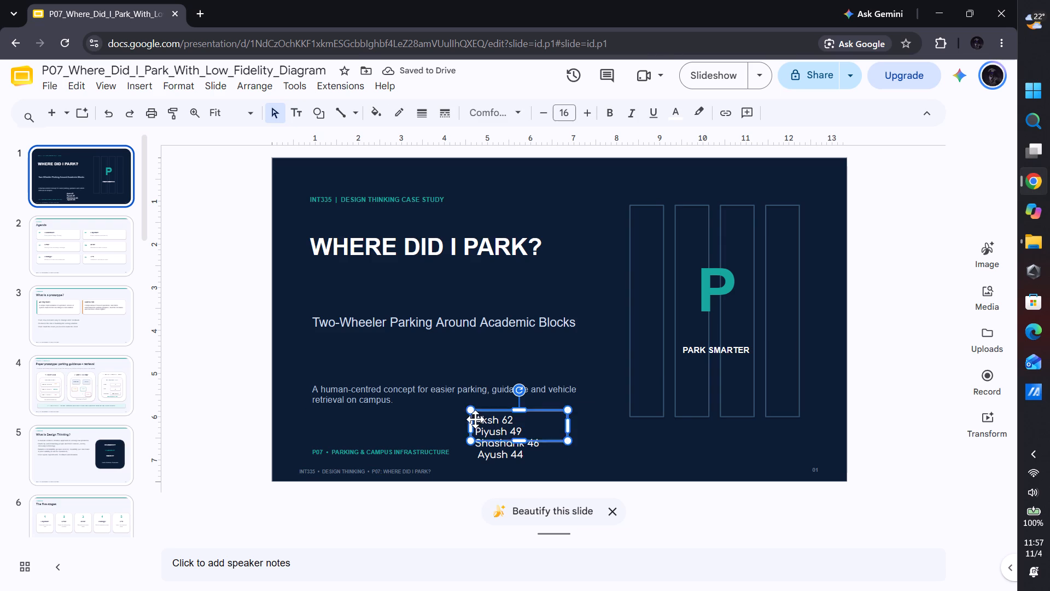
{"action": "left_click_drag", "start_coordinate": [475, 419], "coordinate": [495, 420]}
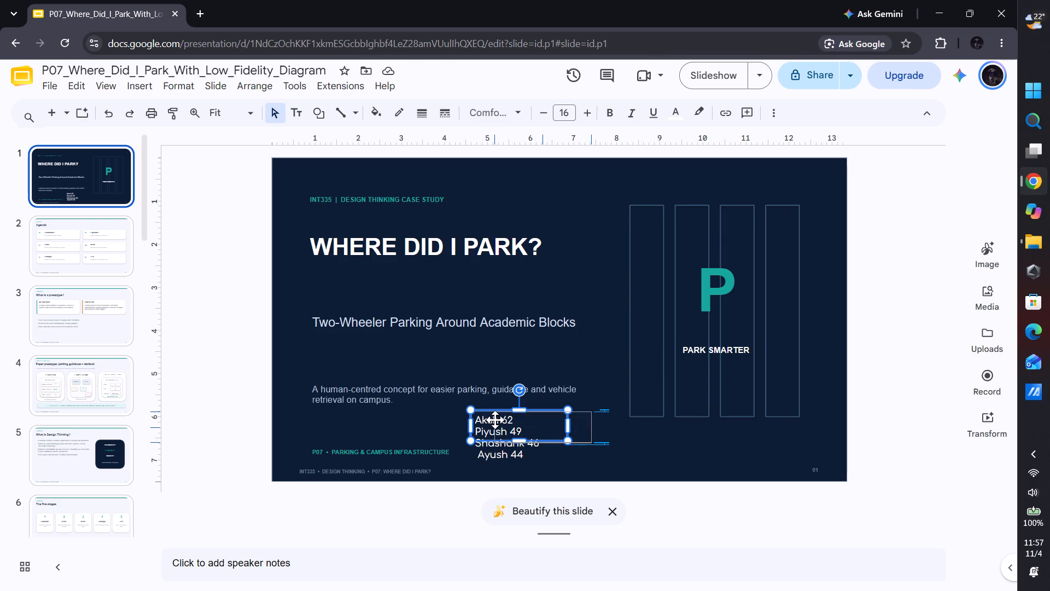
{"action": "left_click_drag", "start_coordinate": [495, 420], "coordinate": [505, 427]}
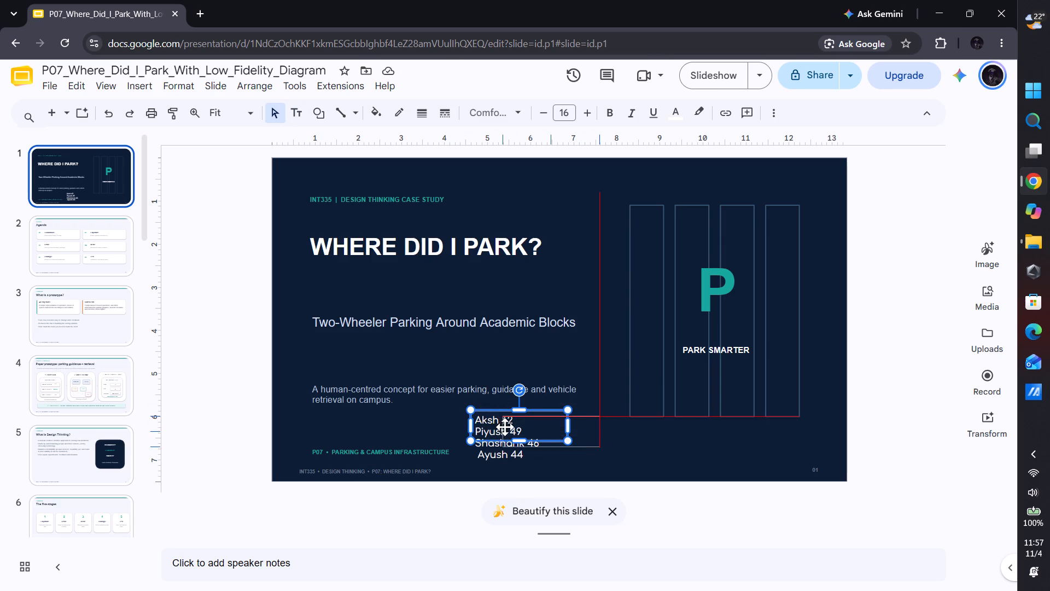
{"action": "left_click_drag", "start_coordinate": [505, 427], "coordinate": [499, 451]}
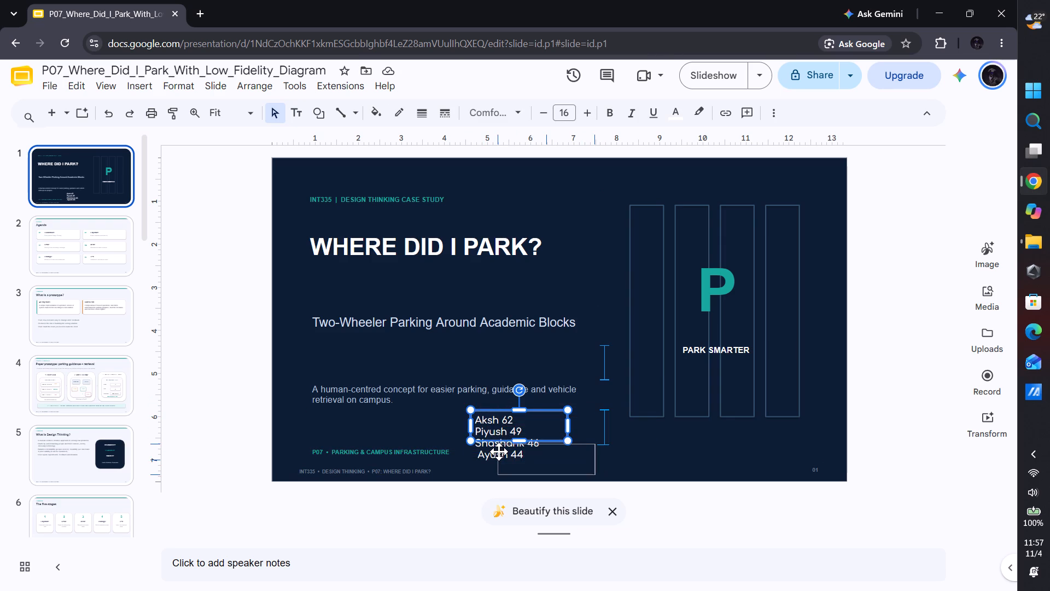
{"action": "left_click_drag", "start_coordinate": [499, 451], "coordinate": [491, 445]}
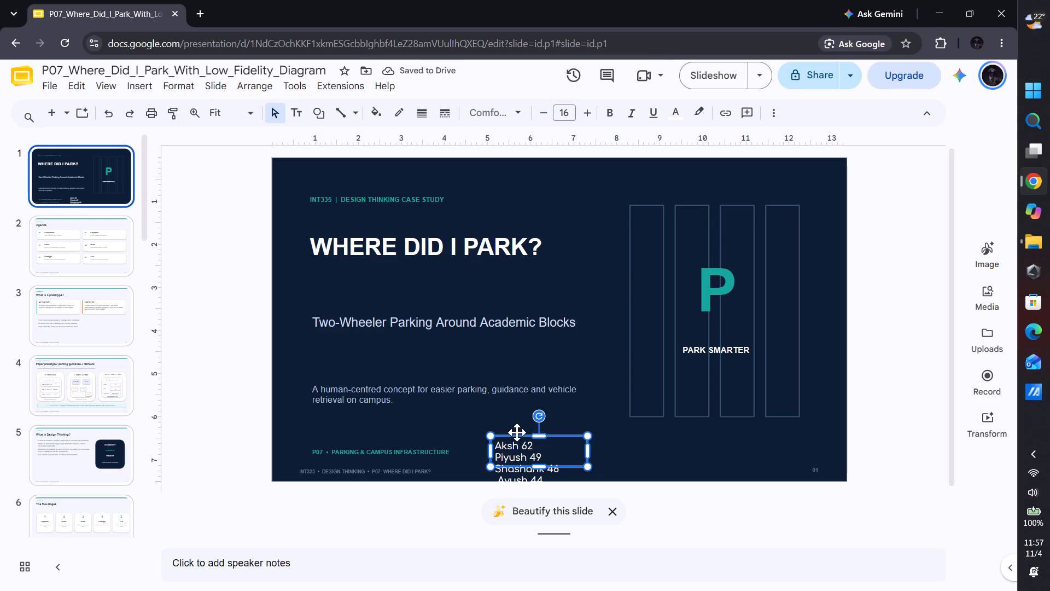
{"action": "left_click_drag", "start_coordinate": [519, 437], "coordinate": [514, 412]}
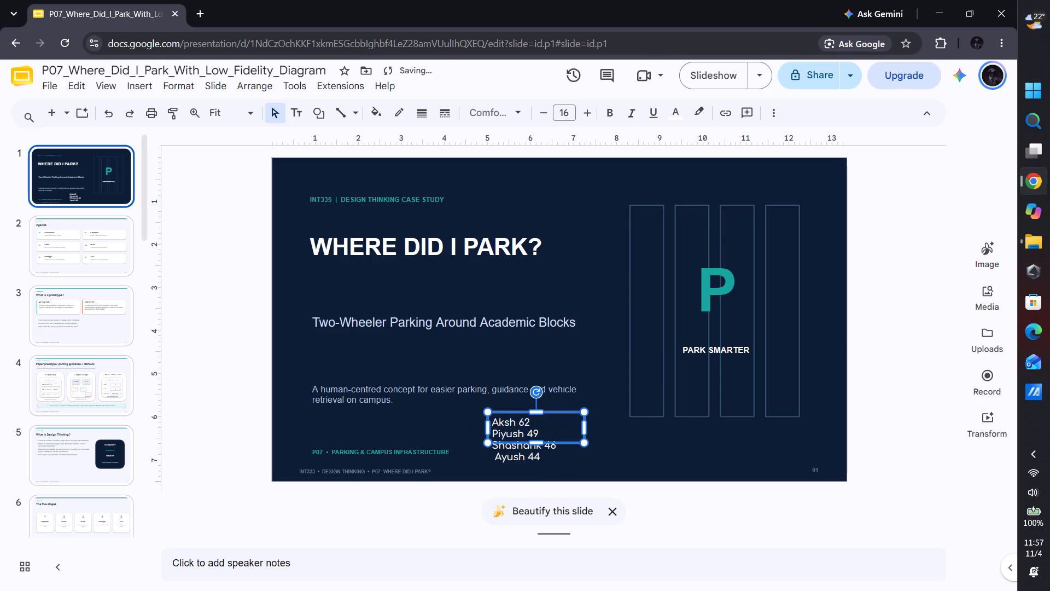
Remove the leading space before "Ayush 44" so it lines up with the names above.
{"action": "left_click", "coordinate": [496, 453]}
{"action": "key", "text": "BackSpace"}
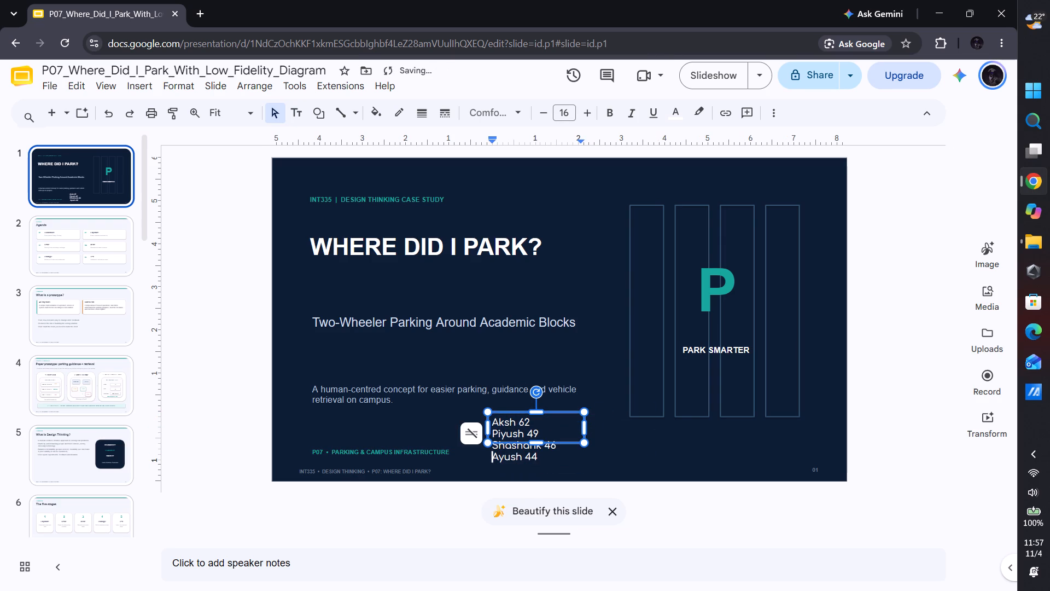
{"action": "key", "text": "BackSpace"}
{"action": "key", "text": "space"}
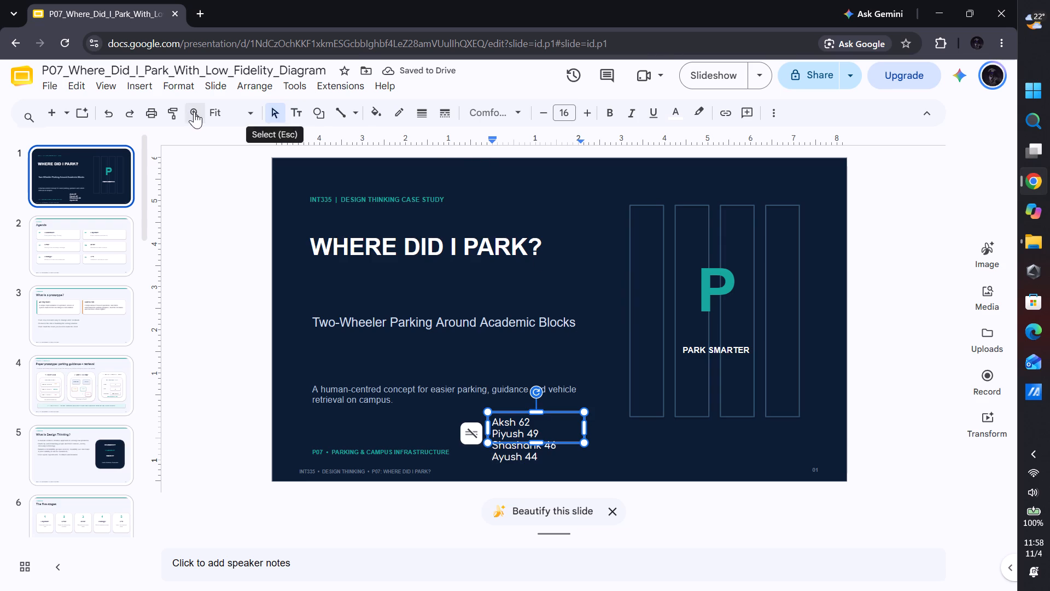
Undo the recent edits back to the single-line presenter text with its vertical-bar separators and original box placement.
{"action": "triple_click", "coordinate": [114, 113]}
{"action": "triple_click", "coordinate": [114, 113]}
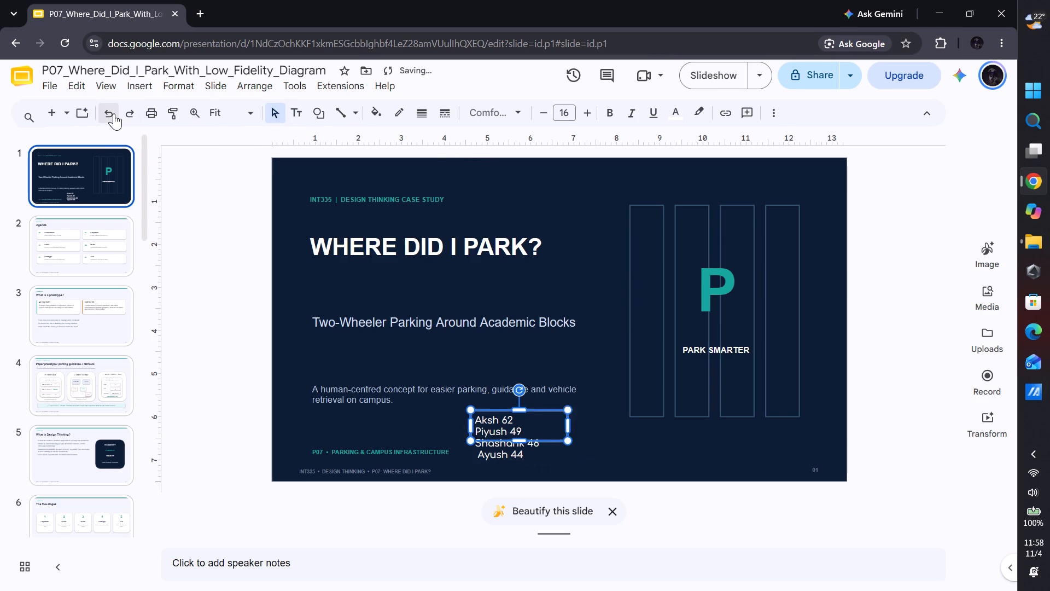
{"action": "triple_click", "coordinate": [114, 113]}
{"action": "triple_click", "coordinate": [114, 113]}
{"action": "triple_click", "coordinate": [114, 113]}
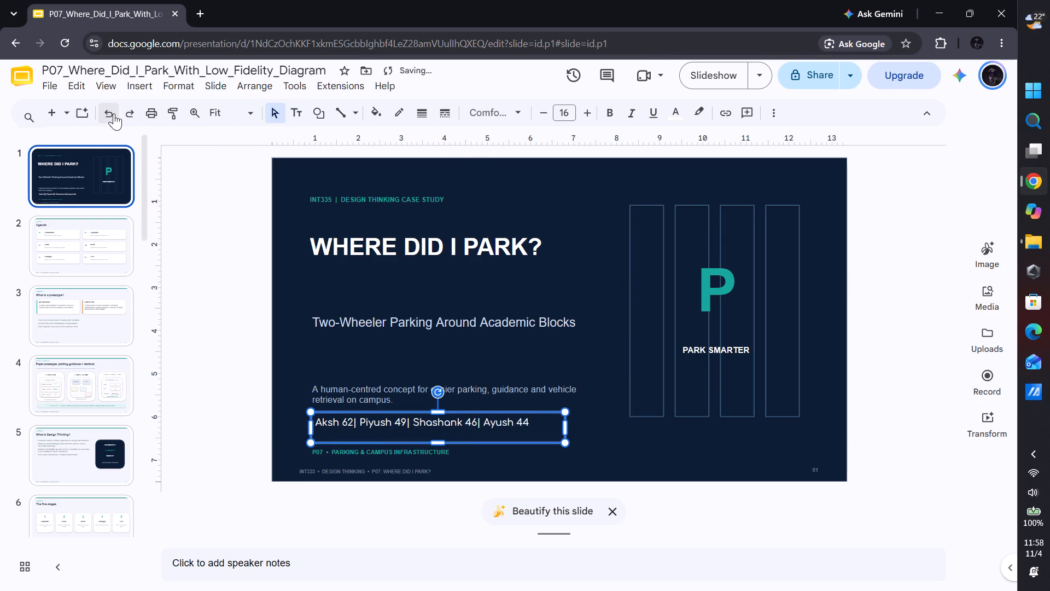
Replace the vertical bar between "Shashank 46" and "Ayush 44" with a space.
{"action": "left_click", "coordinate": [480, 422]}
{"action": "key", "text": "BackSpace"}
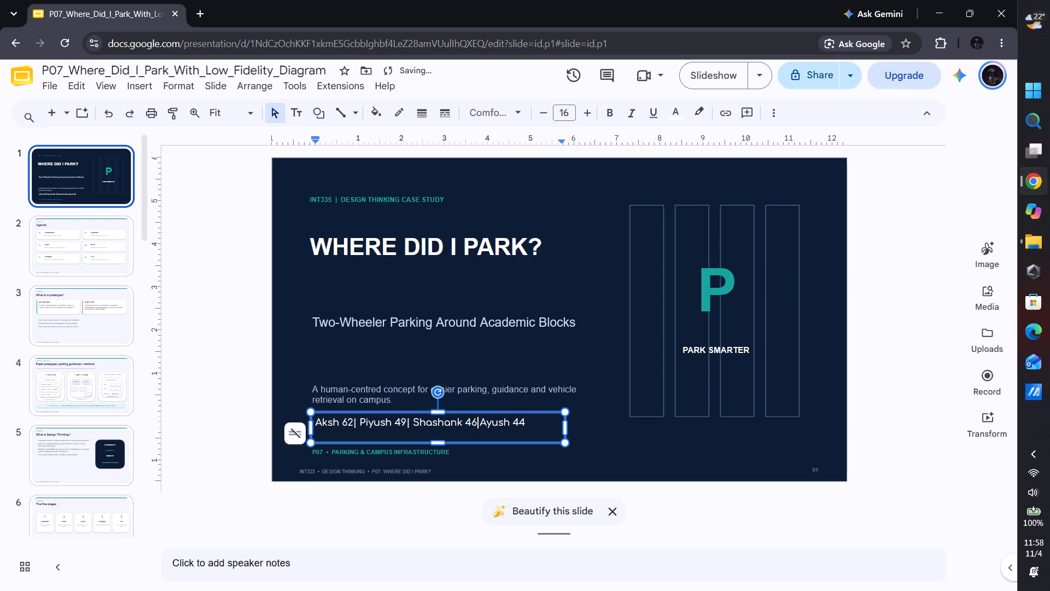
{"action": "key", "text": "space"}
Replace the vertical bar between "Piyush 49" and "Shashank 46" with a space.
{"action": "key", "text": "Left"}
{"action": "key", "text": "Left"}
{"action": "key", "text": "Left"}
{"action": "key", "text": "Left"}
{"action": "key", "text": "Left"}
{"action": "key", "text": "Left"}
{"action": "key", "text": "Left"}
{"action": "key", "text": "Left"}
{"action": "key", "text": "Left"}
{"action": "key", "text": "Left"}
{"action": "key", "text": "Left"}
{"action": "key", "text": "Left"}
{"action": "key", "text": "Left"}
{"action": "key", "text": "Left"}
{"action": "key", "text": "Left"}
{"action": "key", "text": "Left"}
{"action": "key", "text": "Left"}
{"action": "key", "text": "Left"}
{"action": "key", "text": "Left"}
{"action": "key", "text": "Right"}
{"action": "key", "text": "Right"}
{"action": "key", "text": "Right"}
{"action": "key", "text": "Right"}
{"action": "key", "text": "Right"}
{"action": "key", "text": "Right"}
{"action": "key", "text": "Right"}
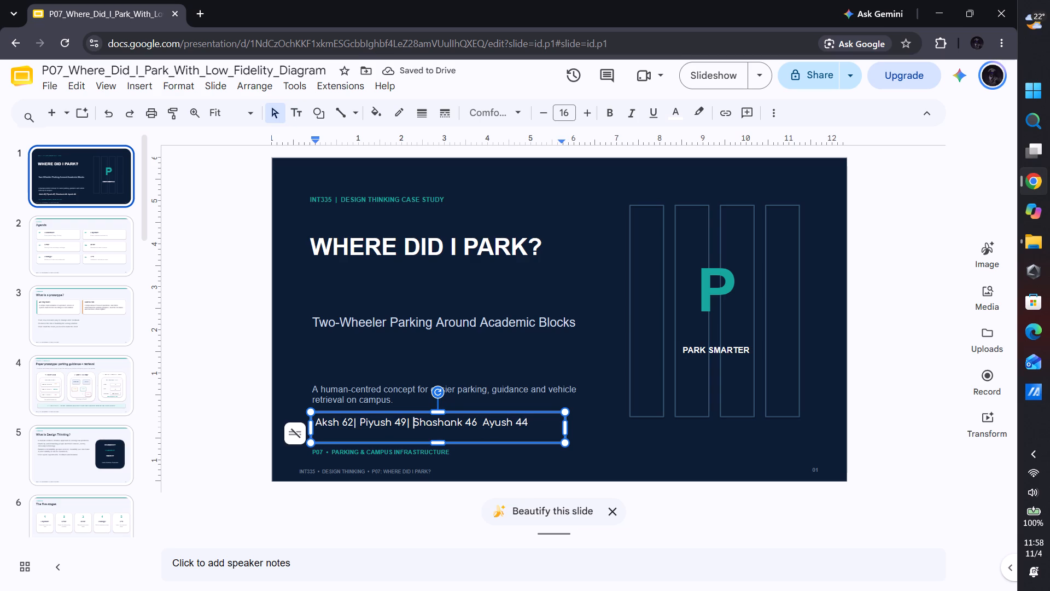
{"action": "key", "text": "BackSpace"}
{"action": "key", "text": "BackSpace"}
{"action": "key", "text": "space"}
Replace the vertical bar between "Aksh 62" and "Piyush 49" with a space and leave the text box.
{"action": "key", "text": "Left"}
{"action": "key", "text": "Left"}
{"action": "key", "text": "Left"}
{"action": "key", "text": "Left"}
{"action": "key", "text": "Left"}
{"action": "key", "text": "Left"}
{"action": "key", "text": "Left"}
{"action": "key", "text": "Left"}
{"action": "key", "text": "Left"}
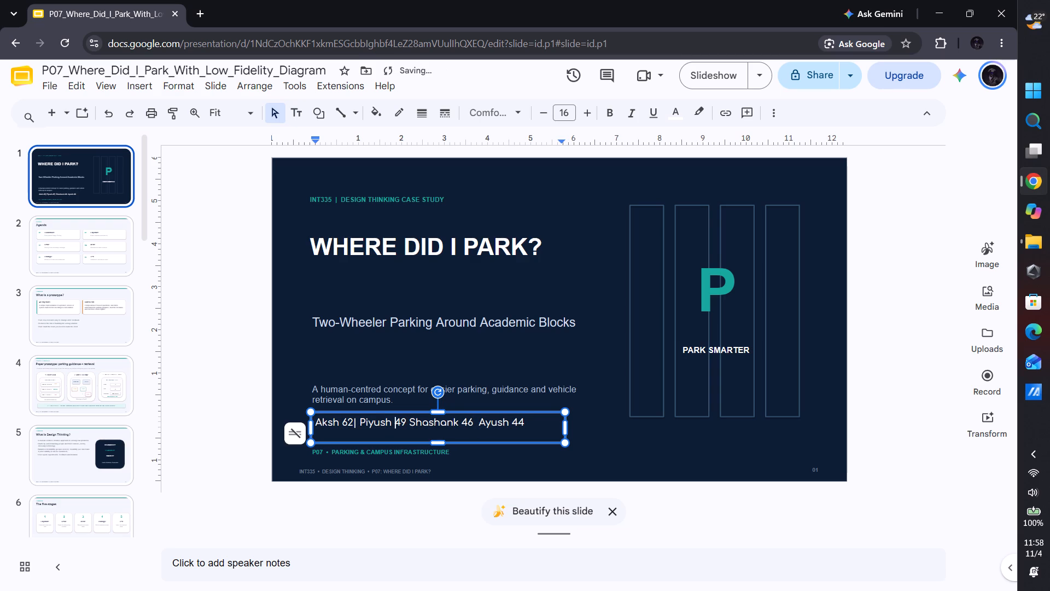
{"action": "key", "text": "Left"}
{"action": "key", "text": "BackSpace"}
{"action": "key", "text": "BackSpace"}
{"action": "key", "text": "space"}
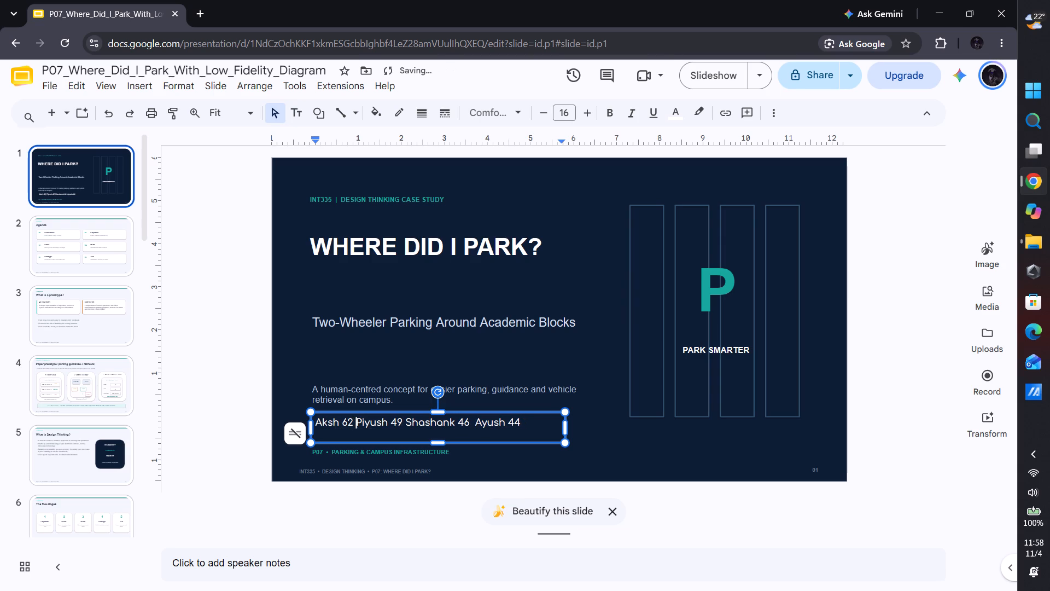
{"action": "left_click", "coordinate": [909, 367]}
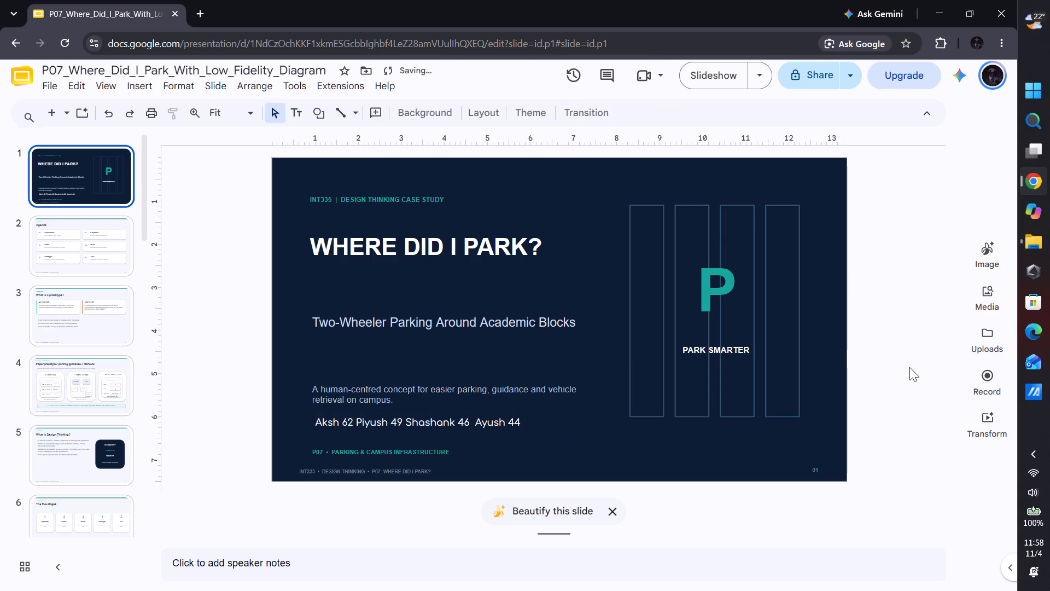
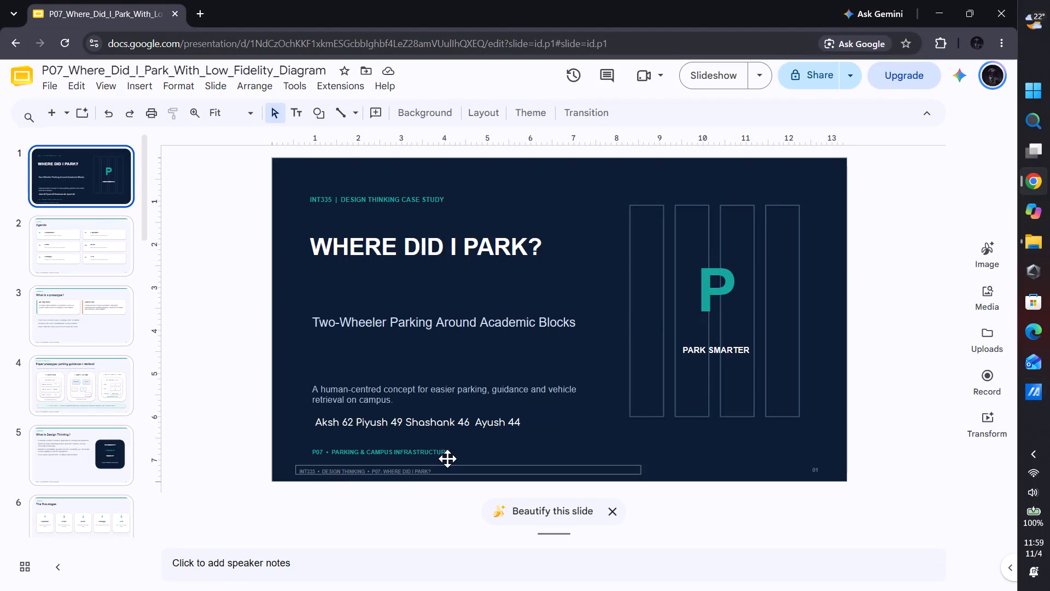
Delete the text box with the presenter names and numbers from the title slide.
{"action": "left_click", "coordinate": [475, 426]}
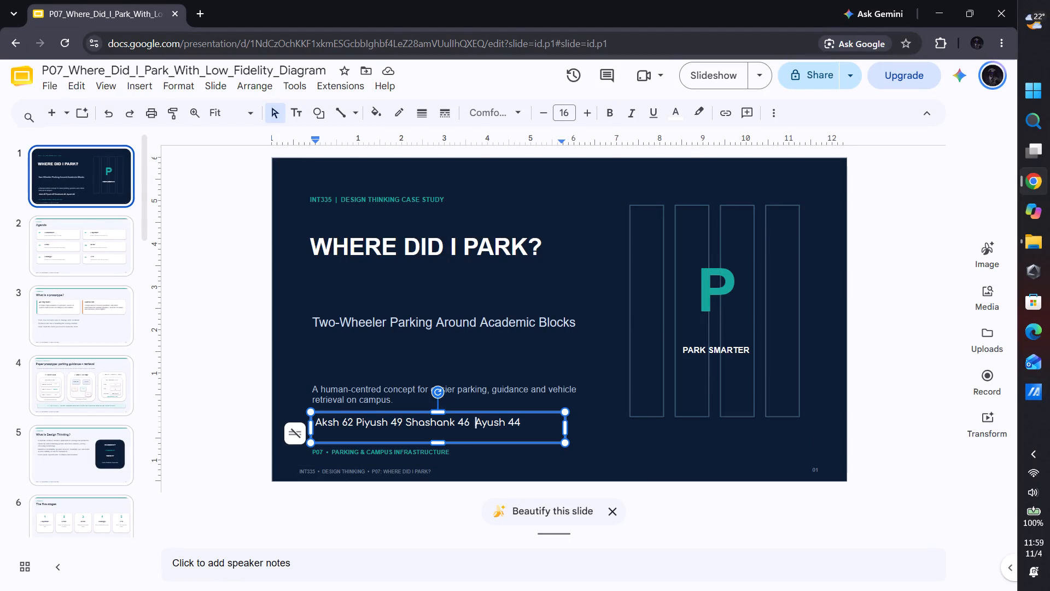
{"action": "key", "text": "Delete"}
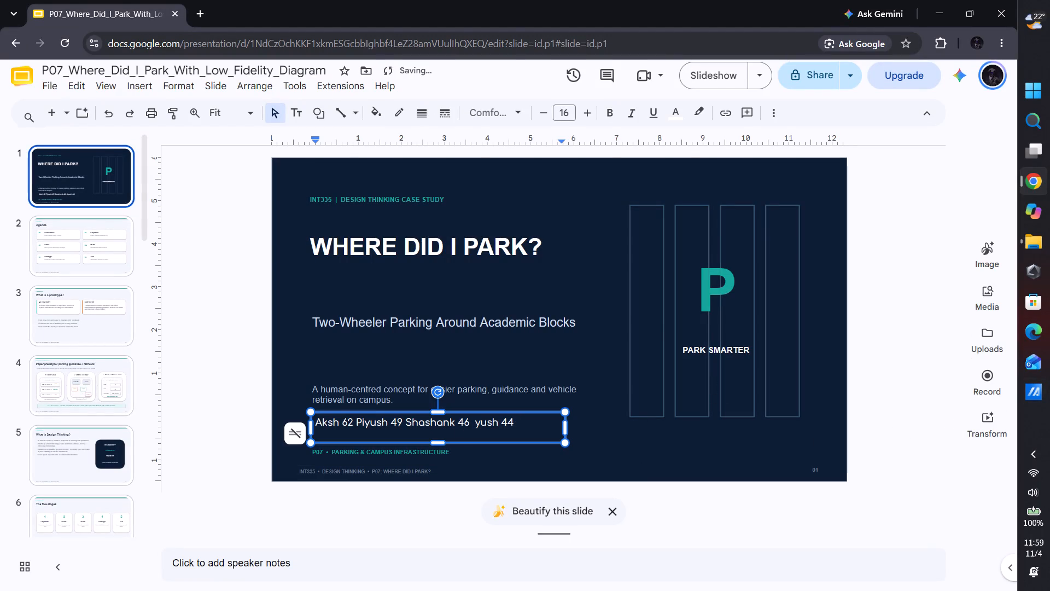
{"action": "left_click", "coordinate": [536, 412]}
{"action": "key", "text": "Delete"}
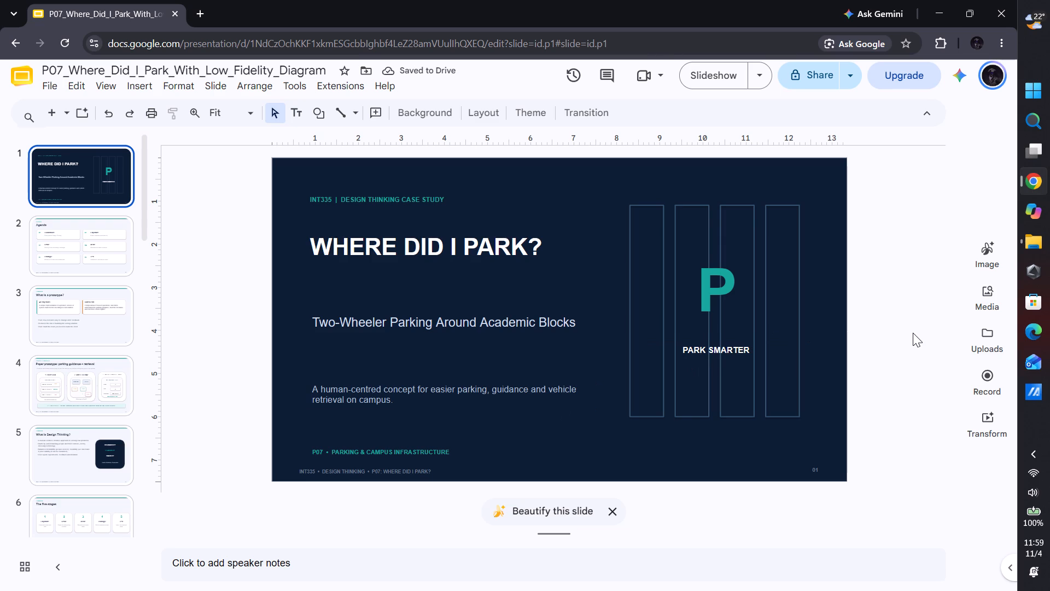
Start downloading the presentation as a Microsoft PowerPoint file, with the Downloads folder as the save location.
{"action": "left_click", "coordinate": [59, 86]}
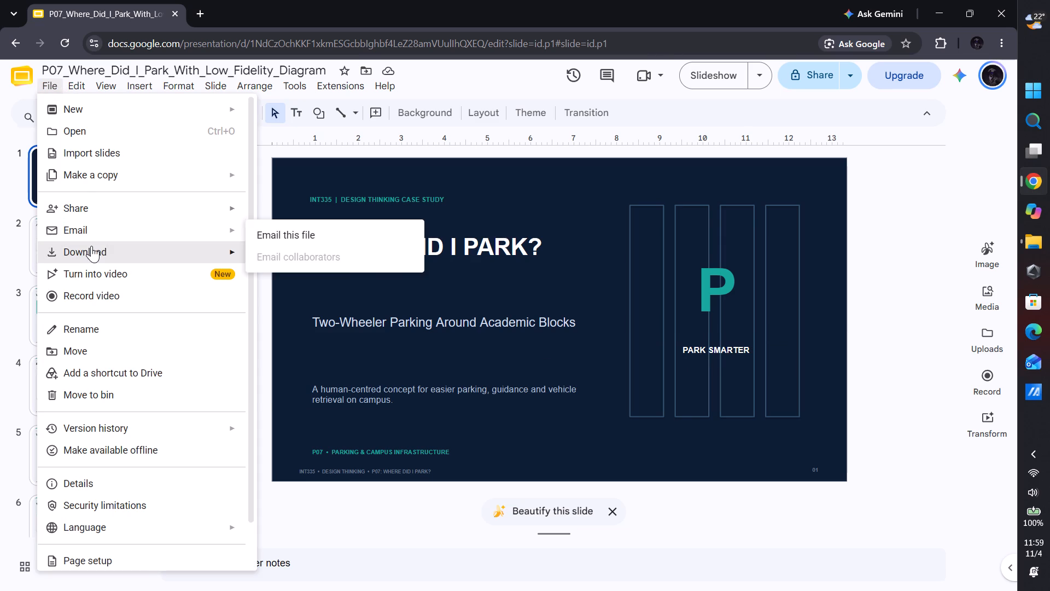
{"action": "left_click", "coordinate": [273, 255]}
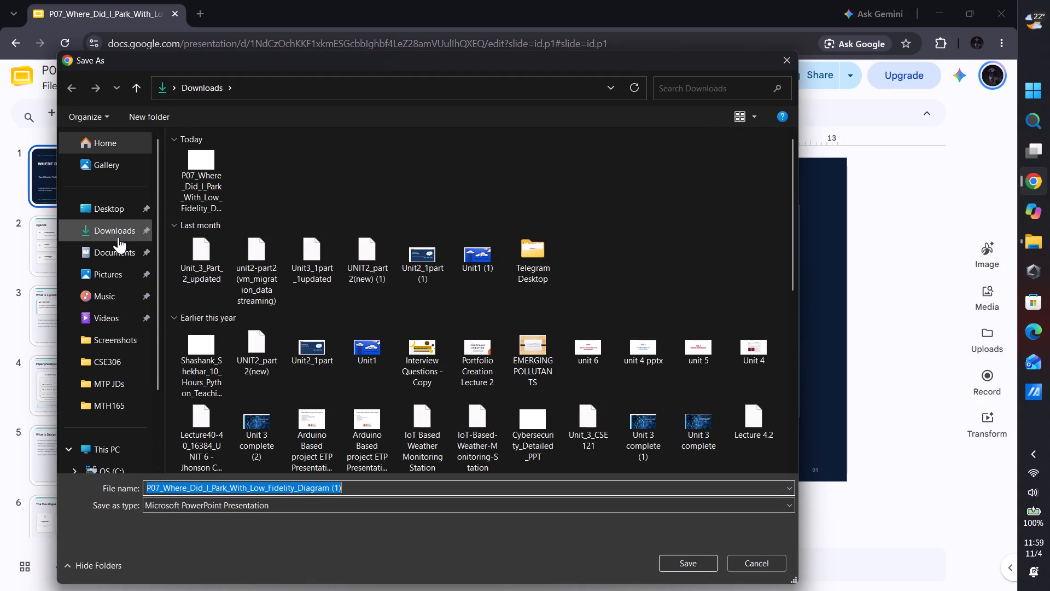
{"action": "left_click", "coordinate": [118, 237]}
Shorten the download's file name to P07_Where_Did_I_Park by removing the low-fidelity diagram ending and the copy number.
{"action": "left_click", "coordinate": [361, 488]}
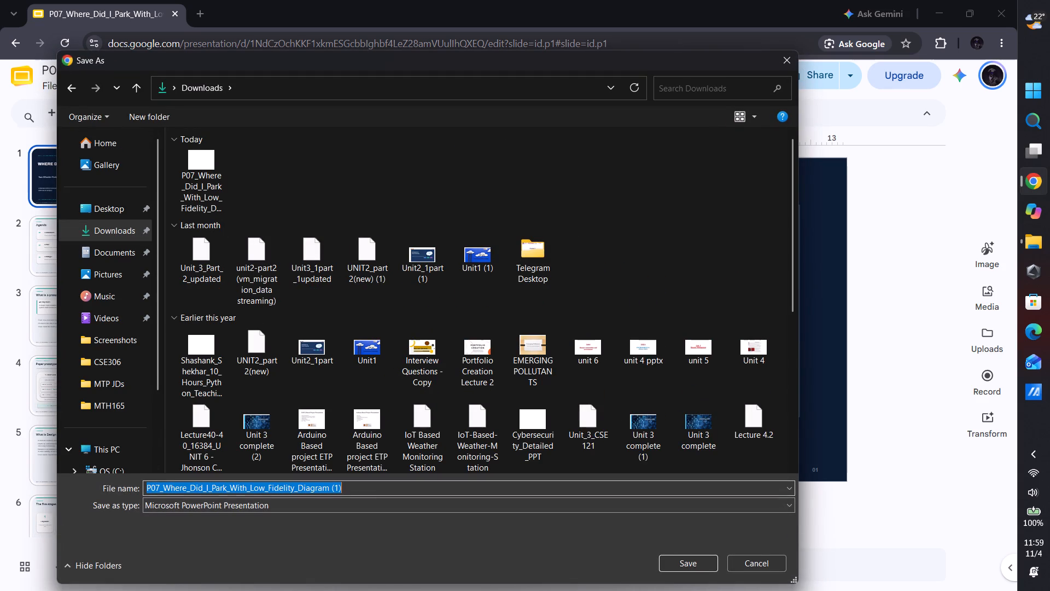
{"action": "left_click", "coordinate": [361, 488]}
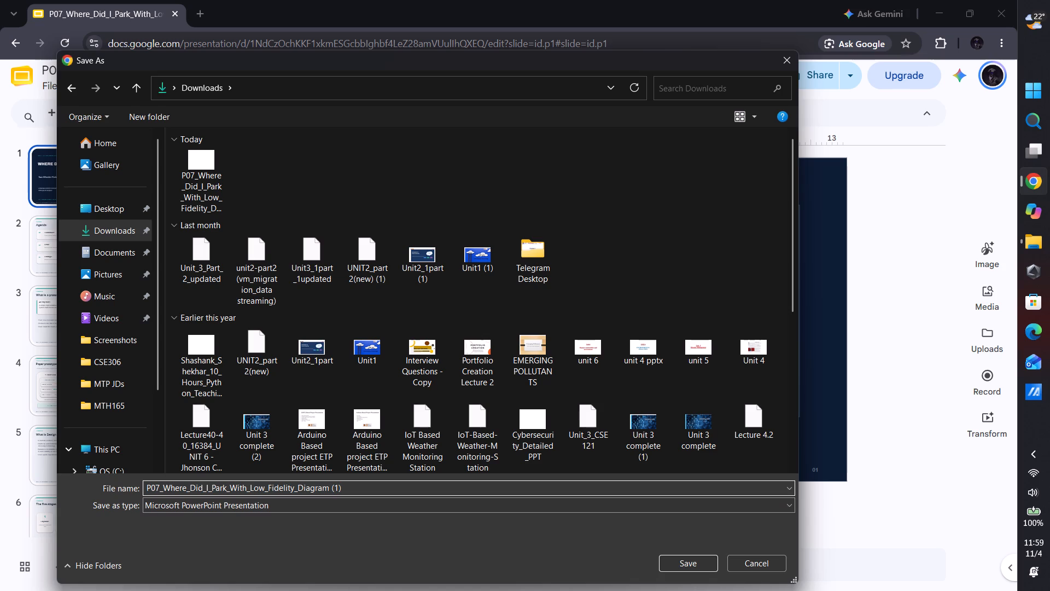
{"action": "key", "text": "BackSpace"}
{"action": "key", "text": "BackSpace"}
{"action": "key", "text": "BackSpace"}
{"action": "key", "text": "BackSpace"}
{"action": "key", "text": "BackSpace"}
{"action": "key", "text": "BackSpace"}
{"action": "key", "text": "BackSpace"}
{"action": "key", "text": "BackSpace"}
{"action": "key", "text": "BackSpace"}
{"action": "key", "text": "BackSpace"}
{"action": "key", "text": "BackSpace"}
{"action": "key", "text": "BackSpace"}
{"action": "key", "text": "BackSpace"}
{"action": "key", "text": "BackSpace"}
{"action": "key", "text": "BackSpace"}
{"action": "key", "text": "BackSpace"}
{"action": "key", "text": "BackSpace"}
{"action": "key", "text": "BackSpace"}
{"action": "key", "text": "BackSpace"}
{"action": "key", "text": "BackSpace"}
{"action": "key", "text": "BackSpace"}
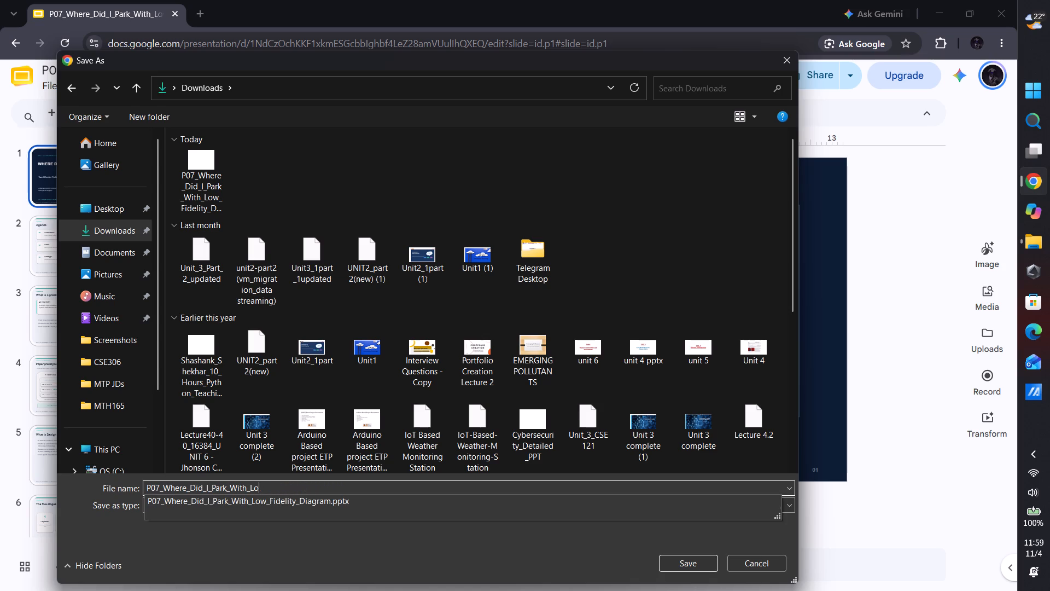
{"action": "key", "text": "BackSpace"}
{"action": "key", "text": "BackSpace"}
{"action": "key", "text": "BackSpace"}
{"action": "key", "text": "BackSpace"}
{"action": "key", "text": "BackSpace"}
{"action": "key", "text": "BackSpace"}
{"action": "key", "text": "BackSpace"}
{"action": "key", "text": "BackSpace"}
{"action": "key", "text": "BackSpace"}
Replace every underscore in the file name with a space so it reads "P07 Where Did I Park".
{"action": "key", "text": "Left"}
{"action": "key", "text": "Left"}
{"action": "key", "text": "Left"}
{"action": "key", "text": "Left"}
{"action": "key", "text": "BackSpace"}
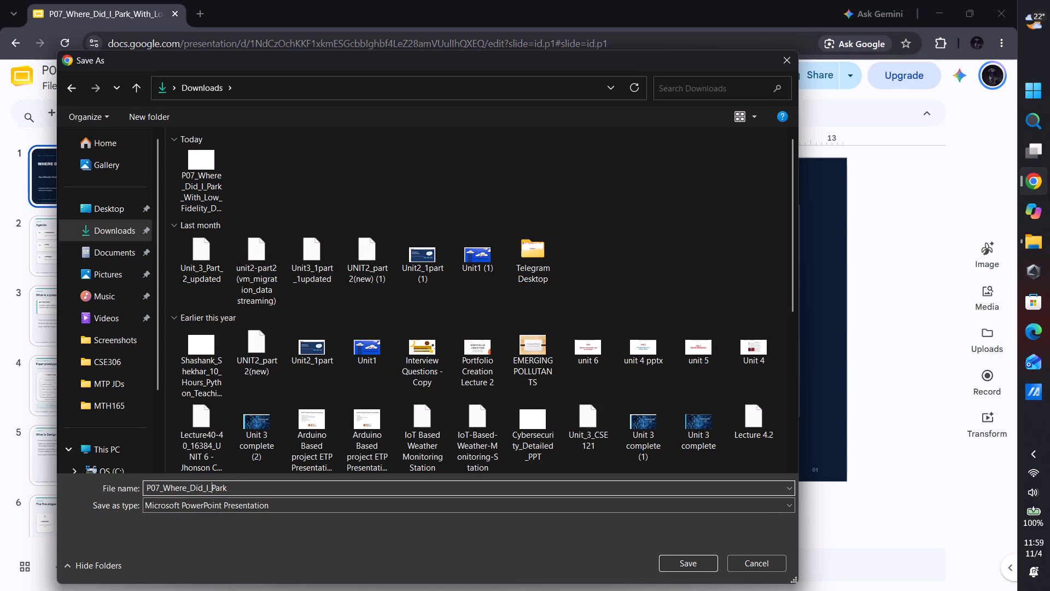
{"action": "key", "text": "space"}
{"action": "key", "text": "Left"}
{"action": "key", "text": "Left"}
{"action": "key", "text": "BackSpace"}
{"action": "key", "text": "space"}
{"action": "key", "text": "Left"}
{"action": "key", "text": "Left"}
{"action": "key", "text": "Left"}
{"action": "key", "text": "Left"}
{"action": "key", "text": "BackSpace"}
{"action": "key", "text": "space"}
{"action": "key", "text": "Left"}
{"action": "key", "text": "Left"}
{"action": "key", "text": "Left"}
{"action": "key", "text": "Left"}
{"action": "key", "text": "Left"}
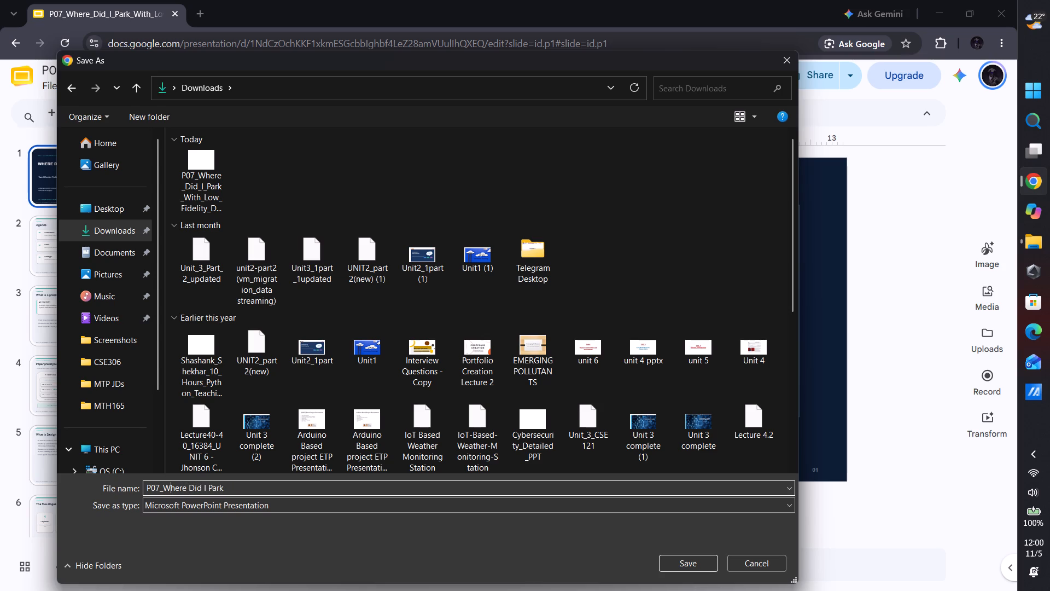
{"action": "key", "text": "Left"}
{"action": "key", "text": "Left"}
{"action": "key", "text": "Right"}
{"action": "key", "text": "BackSpace"}
{"action": "key", "text": "space"}
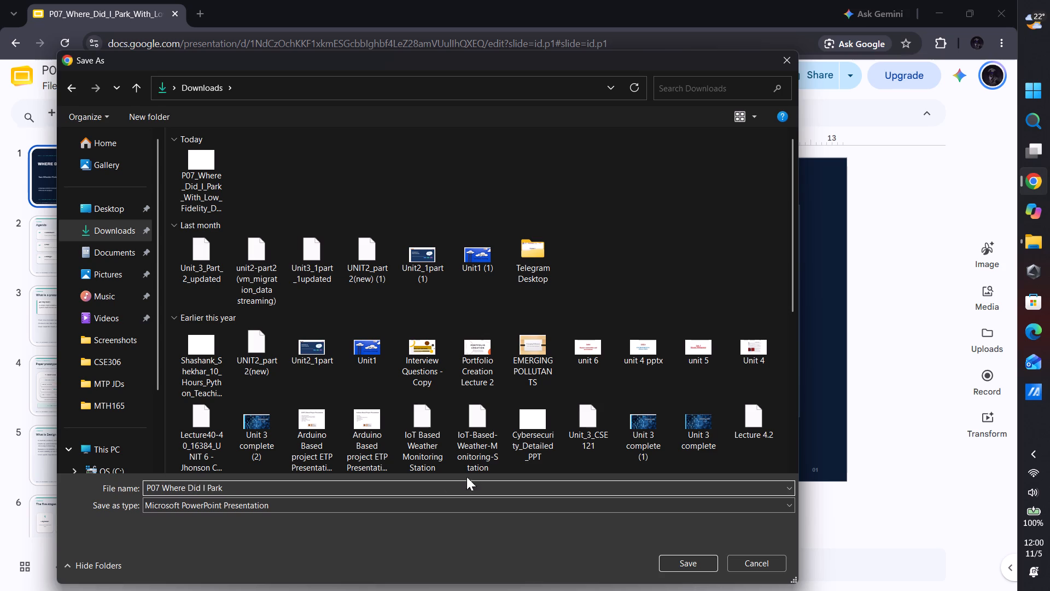
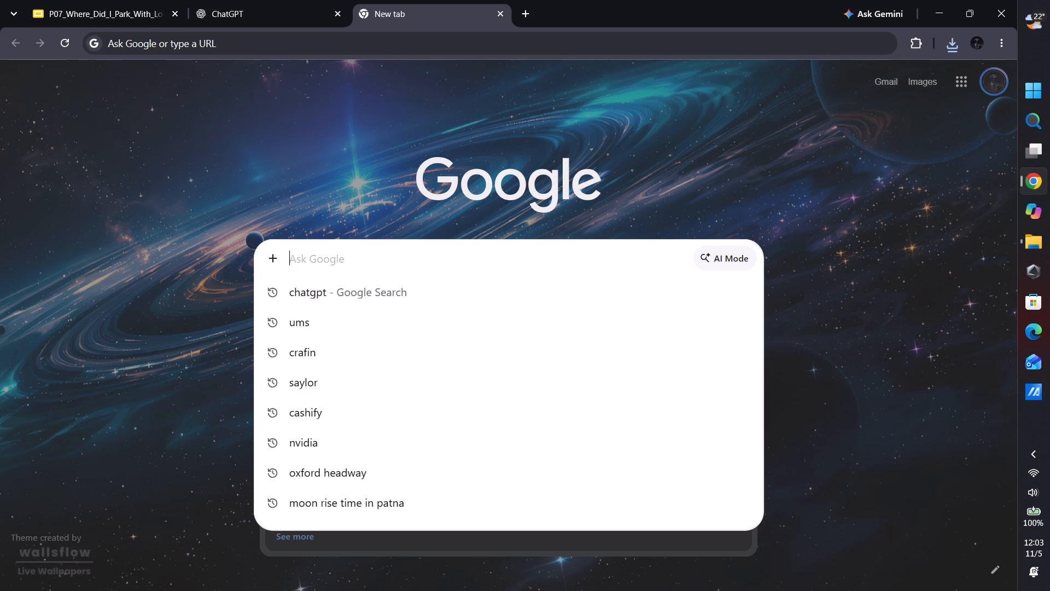
{"action": "type", "text": "ado"}
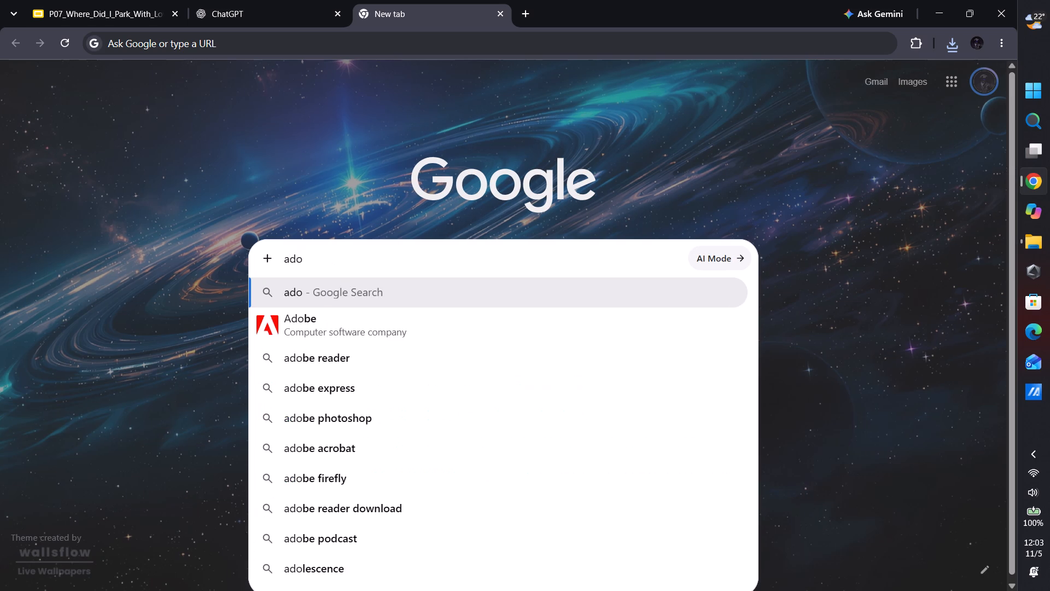
{"action": "type", "text": "be"}
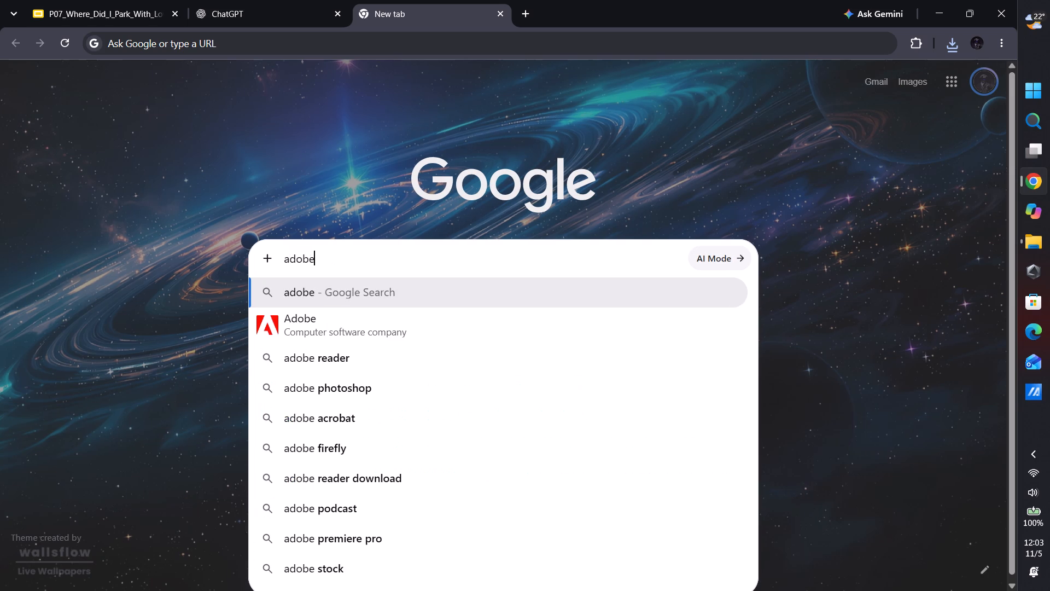
{"action": "key", "text": "space"}
{"action": "type", "text": "expre"}
{"action": "left_click", "coordinate": [418, 292]}
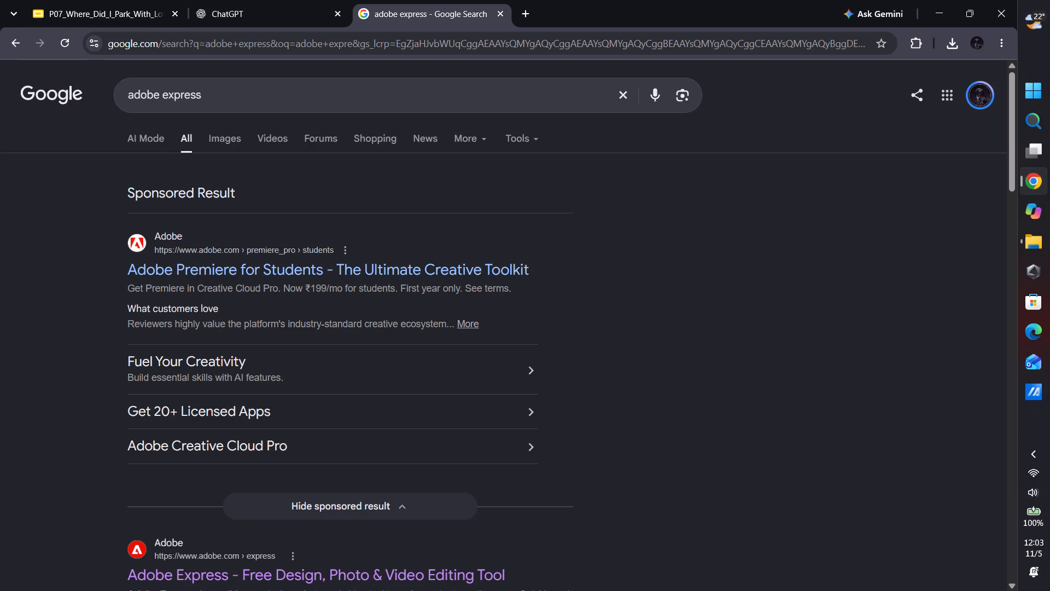
{"action": "scroll", "coordinate": [418, 292], "scroll_direction": "down", "scroll_amount": 3}
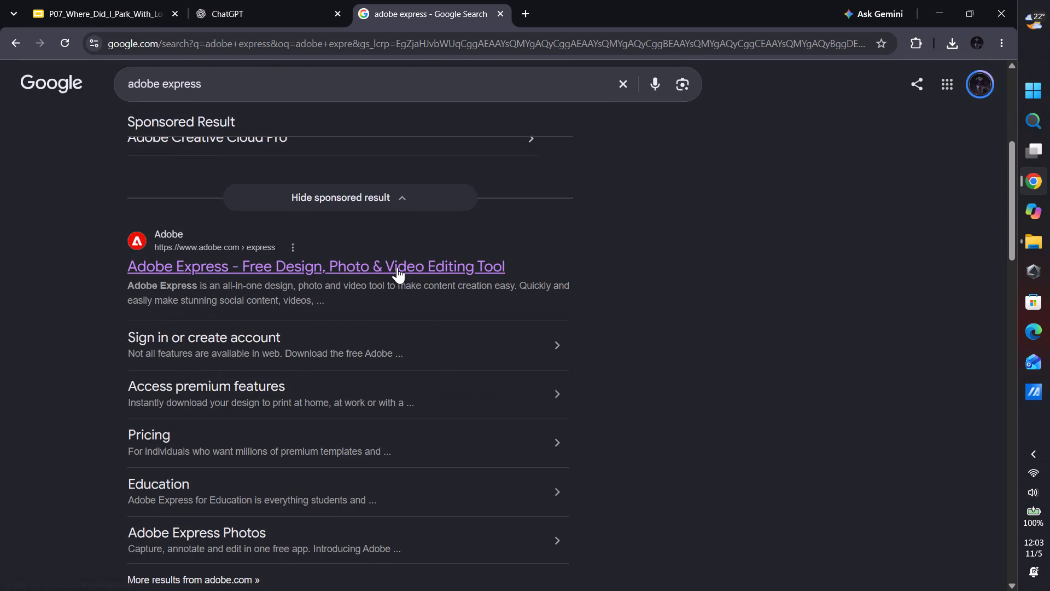
{"action": "left_click", "coordinate": [397, 267]}
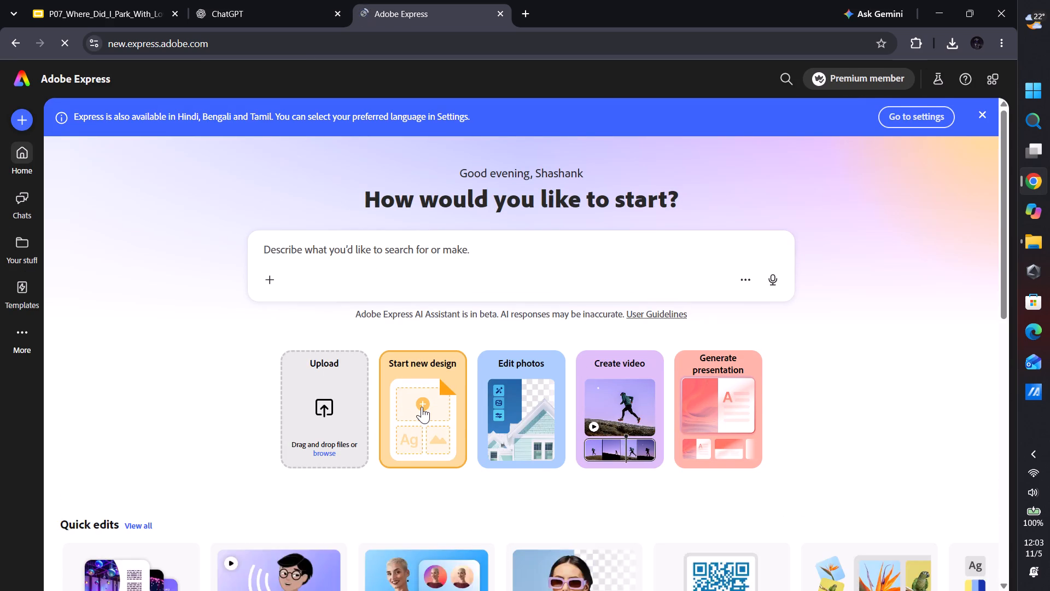
{"action": "left_click", "coordinate": [708, 437]}
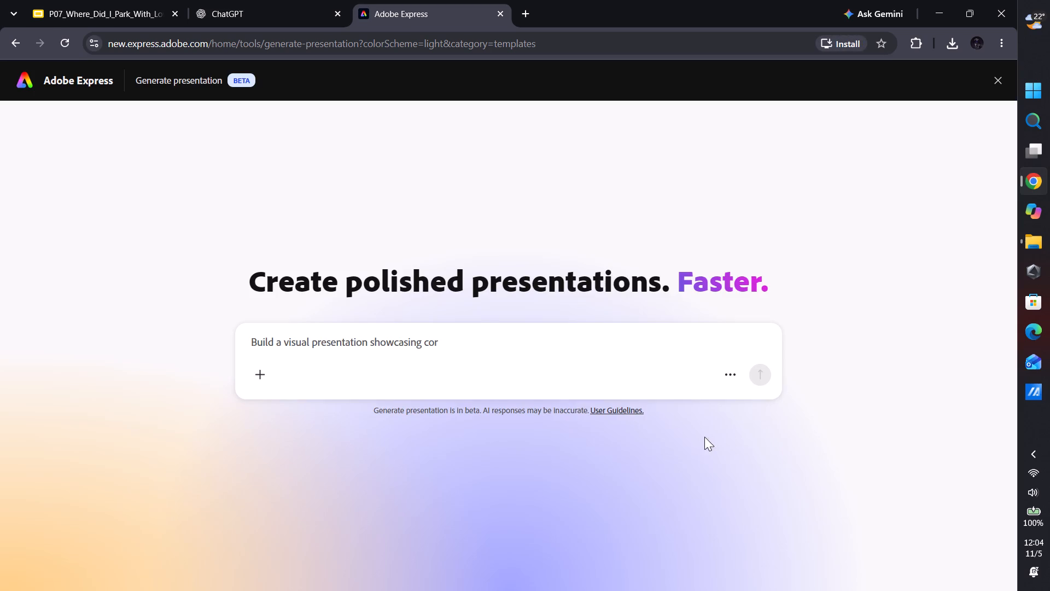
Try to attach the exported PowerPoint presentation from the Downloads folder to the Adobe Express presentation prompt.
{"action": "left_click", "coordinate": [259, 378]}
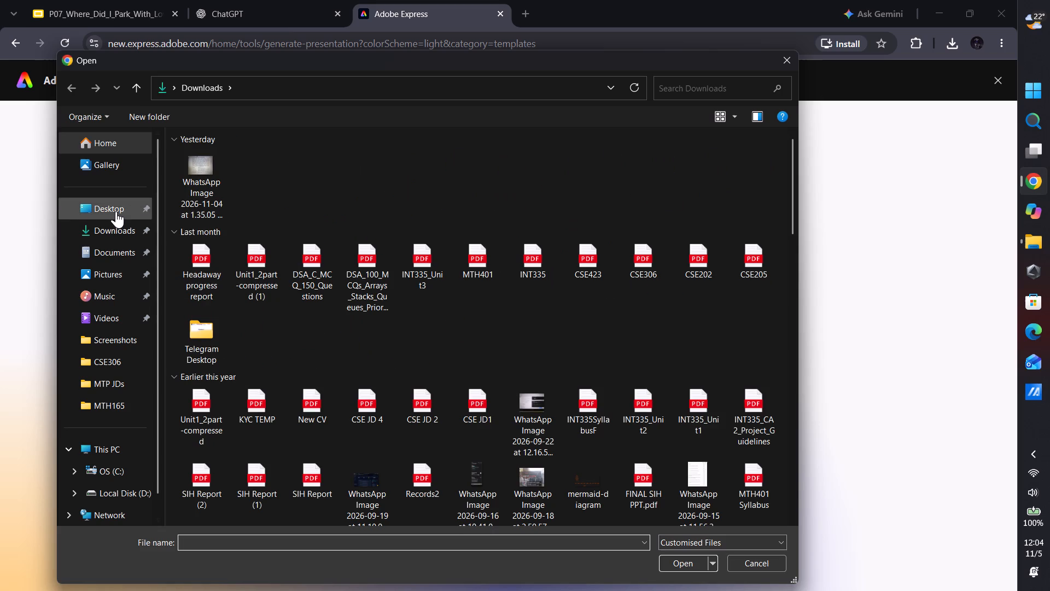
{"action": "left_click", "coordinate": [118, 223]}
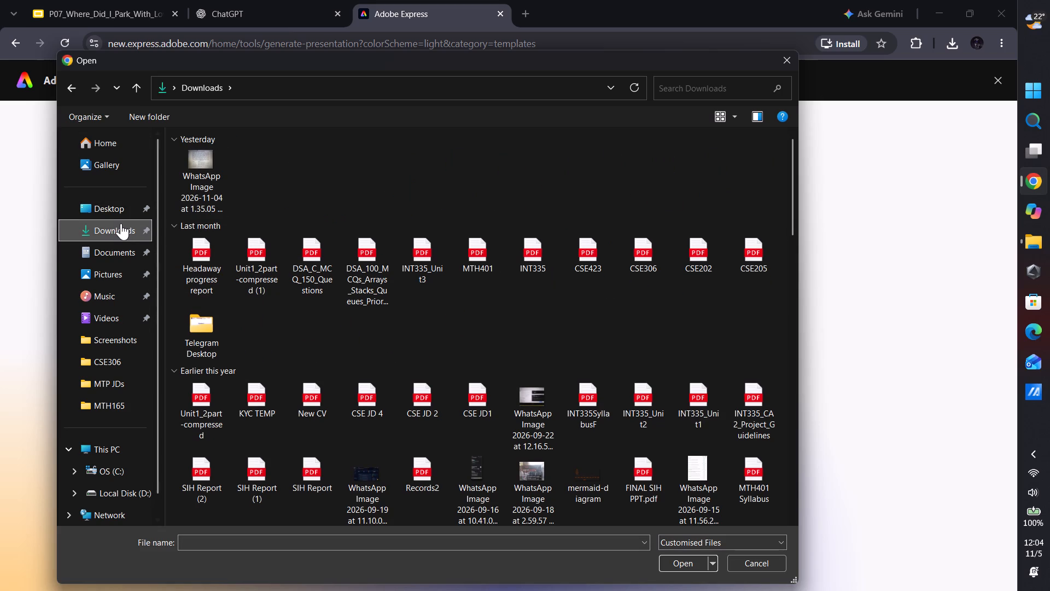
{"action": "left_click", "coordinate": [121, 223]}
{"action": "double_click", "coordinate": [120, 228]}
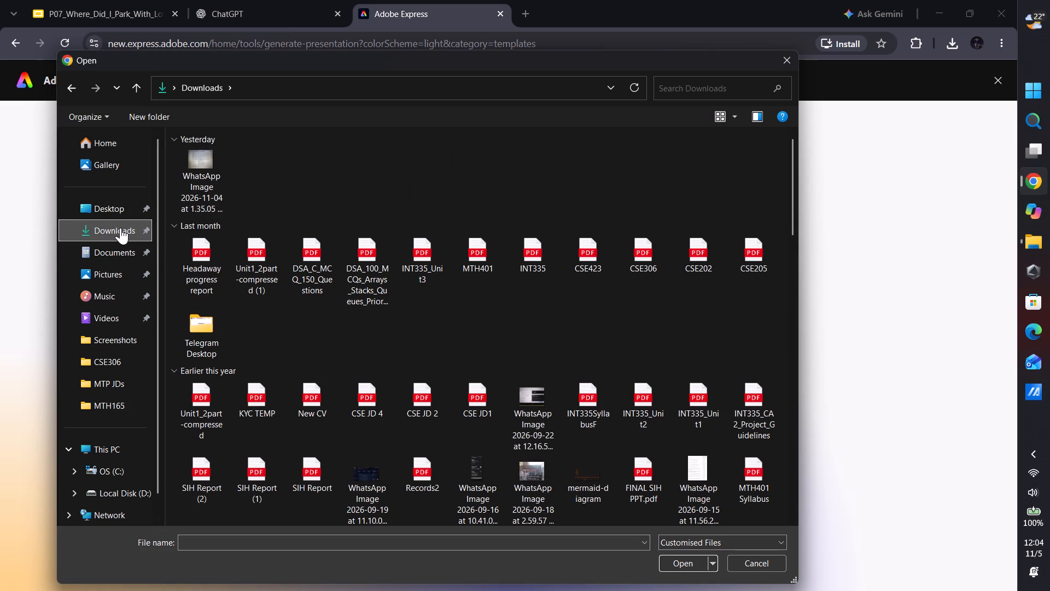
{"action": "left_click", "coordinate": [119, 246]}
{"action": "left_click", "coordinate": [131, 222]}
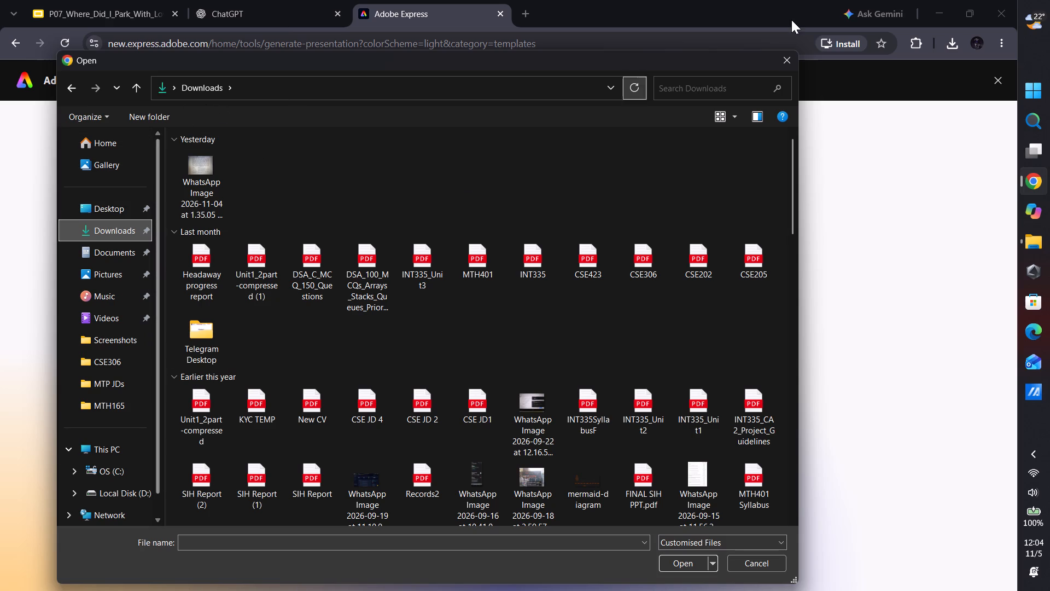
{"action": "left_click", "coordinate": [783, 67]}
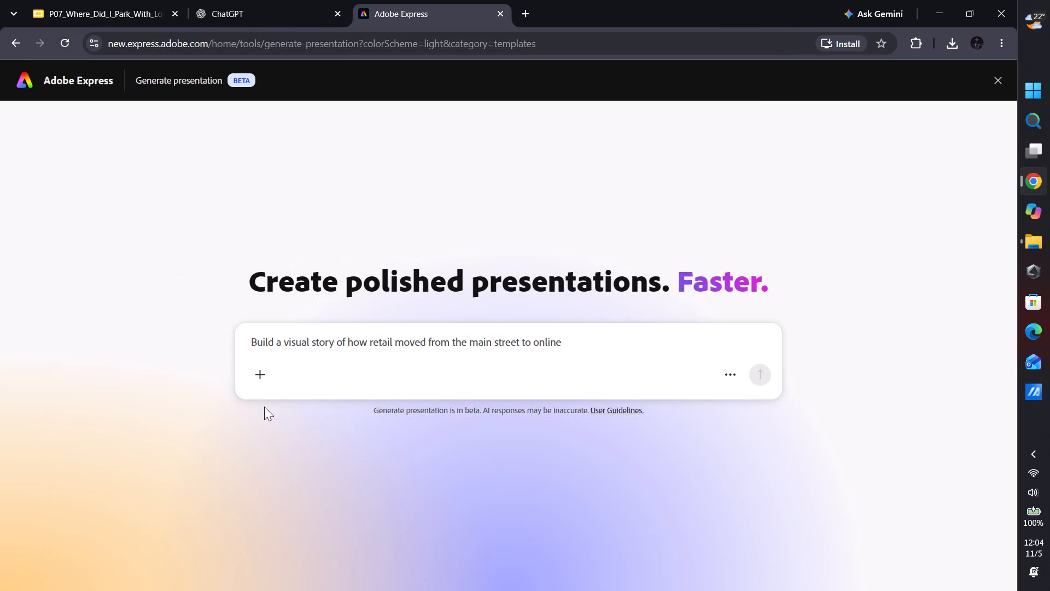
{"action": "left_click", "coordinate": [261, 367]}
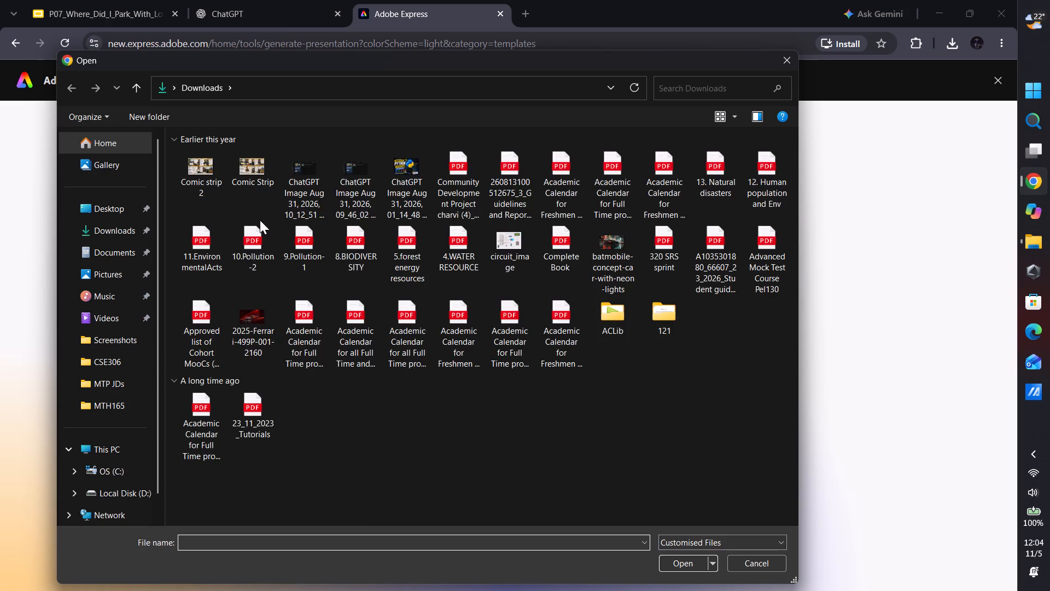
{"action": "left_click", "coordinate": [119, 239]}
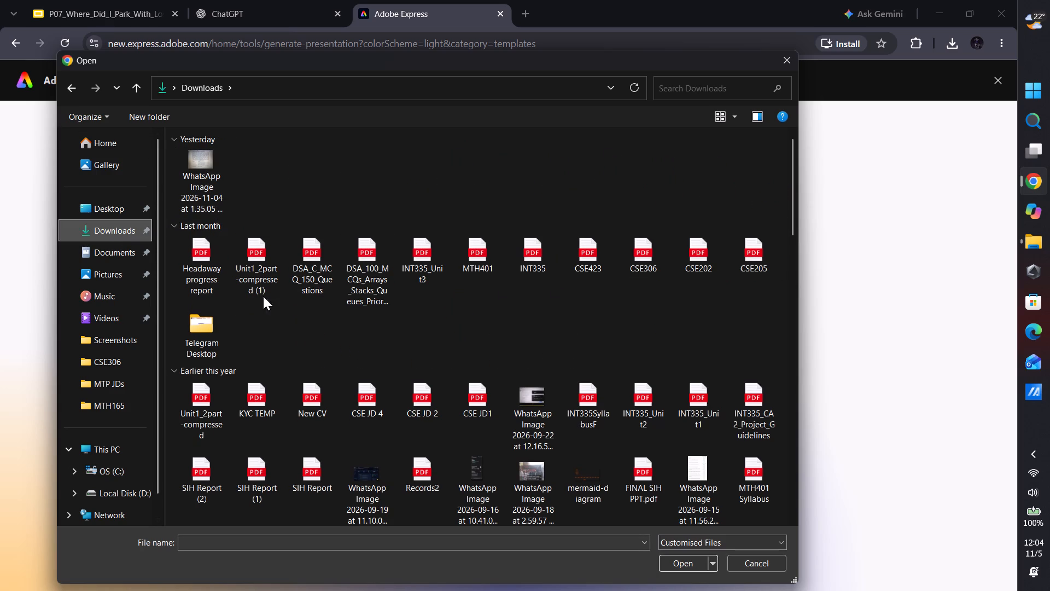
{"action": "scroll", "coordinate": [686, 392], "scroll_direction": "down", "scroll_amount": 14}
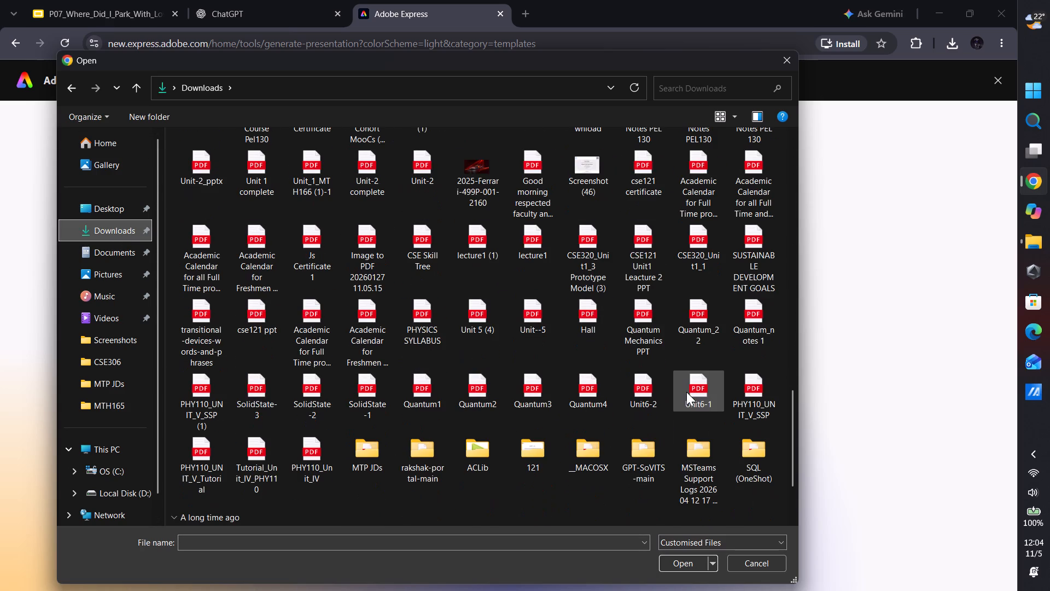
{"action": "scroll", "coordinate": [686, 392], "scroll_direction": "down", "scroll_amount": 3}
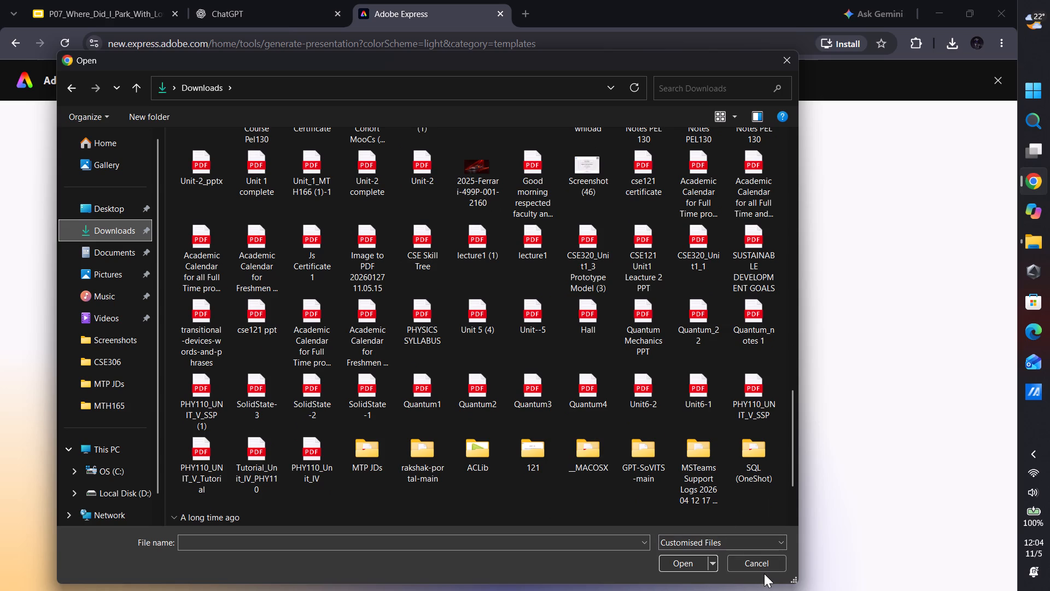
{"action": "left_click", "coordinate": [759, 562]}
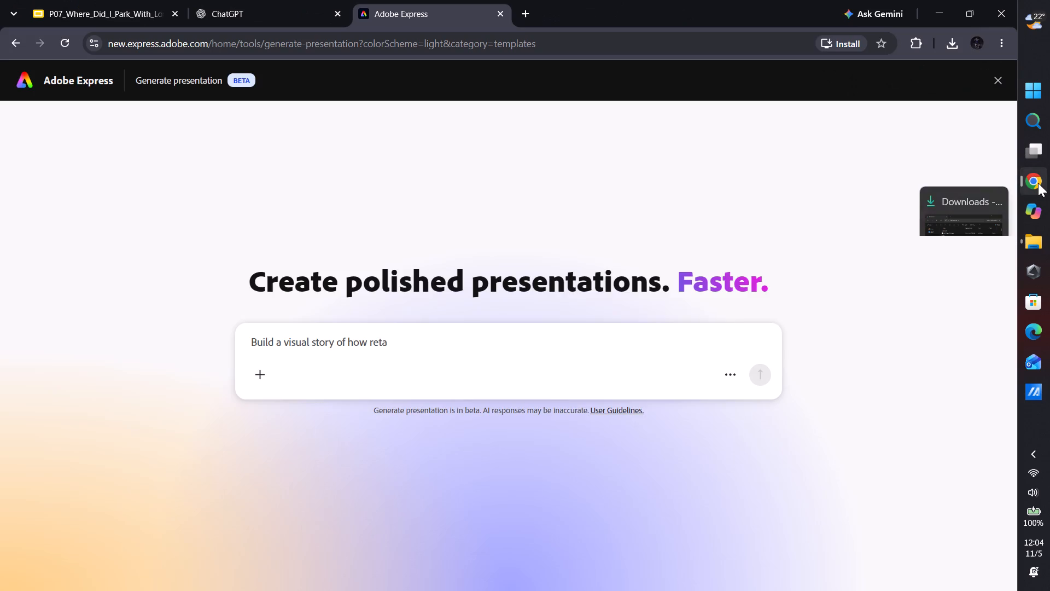
Return to the Where Did I Park slides and start downloading them as a PDF document, with Downloads as the save location.
{"action": "left_click", "coordinate": [103, 0]}
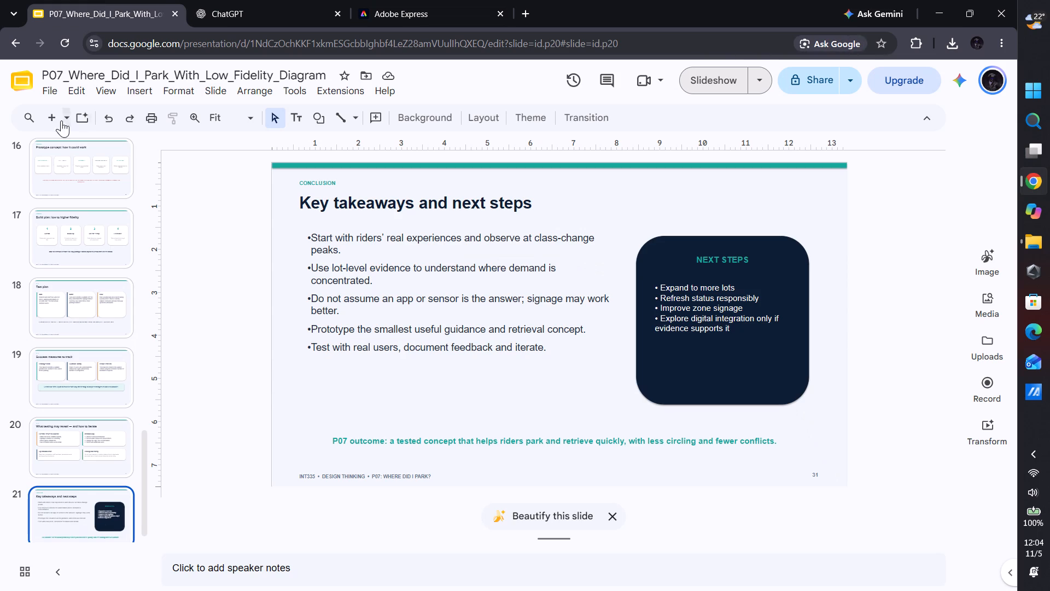
{"action": "left_click", "coordinate": [51, 90]}
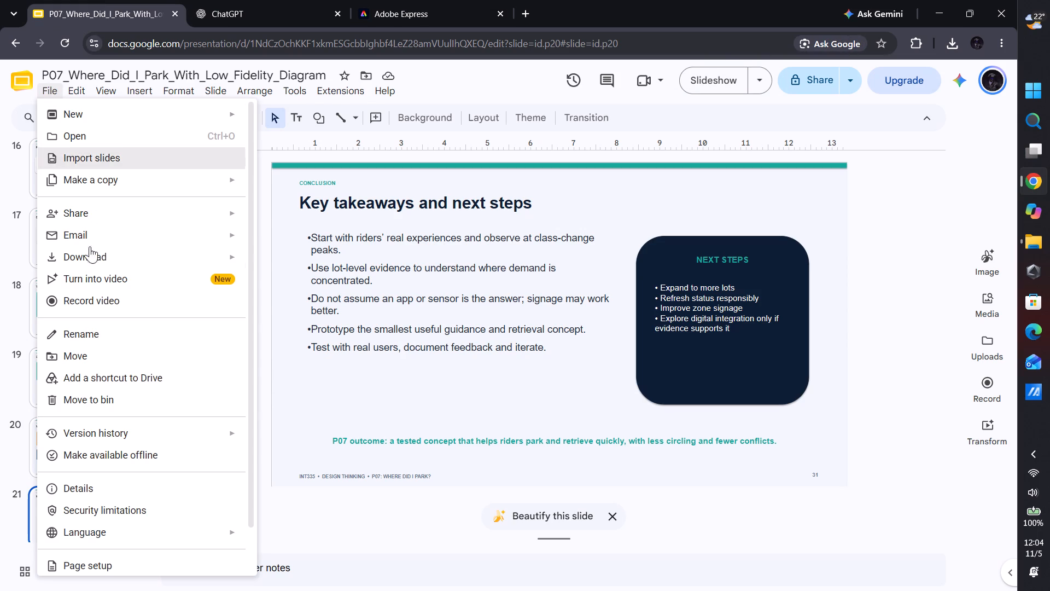
{"action": "left_click", "coordinate": [306, 302]}
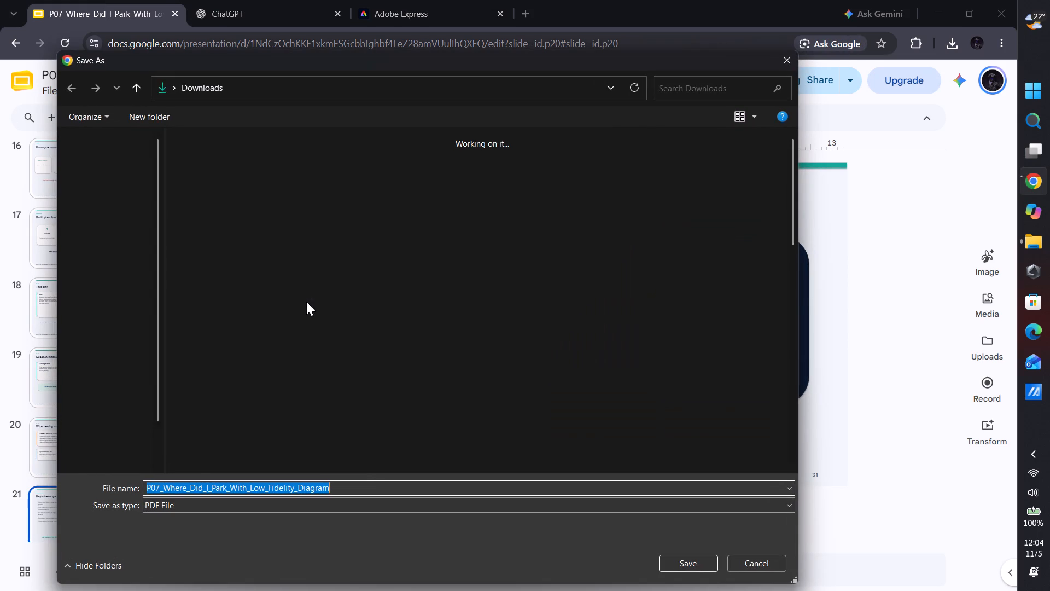
{"action": "left_click", "coordinate": [130, 226]}
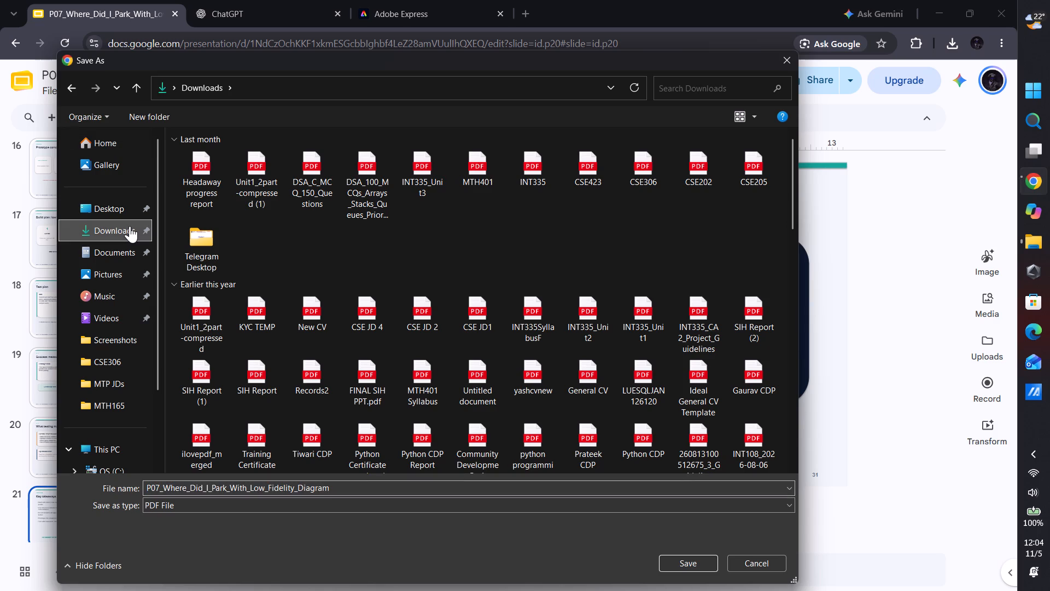
Save the presentation as the PDF file P07_Where_Did_I_Park_With_Low_Fidelity_Diagram in Downloads and open the downloaded file.
{"action": "left_click", "coordinate": [704, 568]}
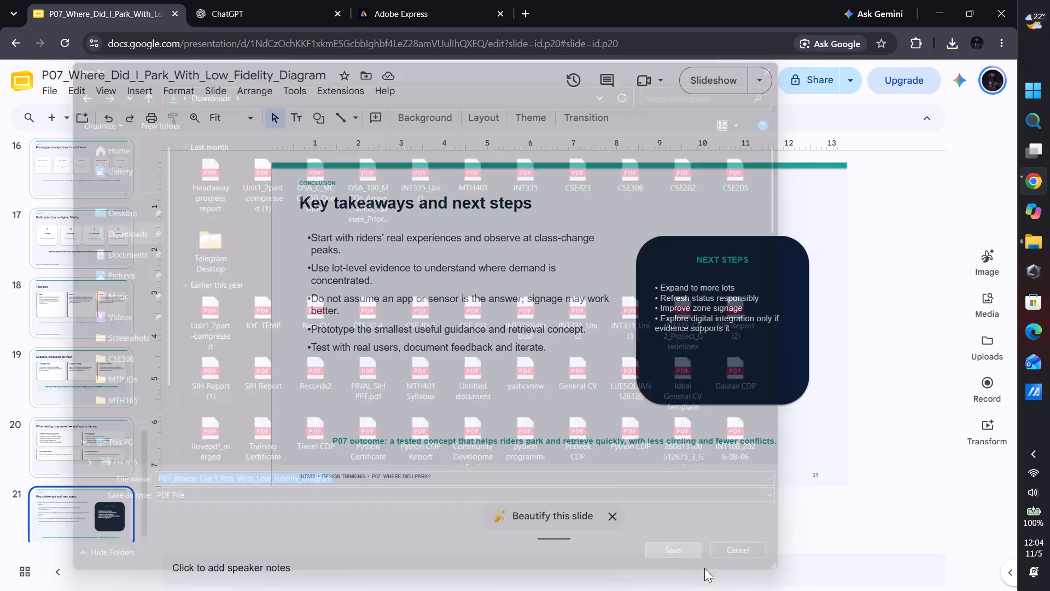
{"action": "left_click", "coordinate": [940, 82]}
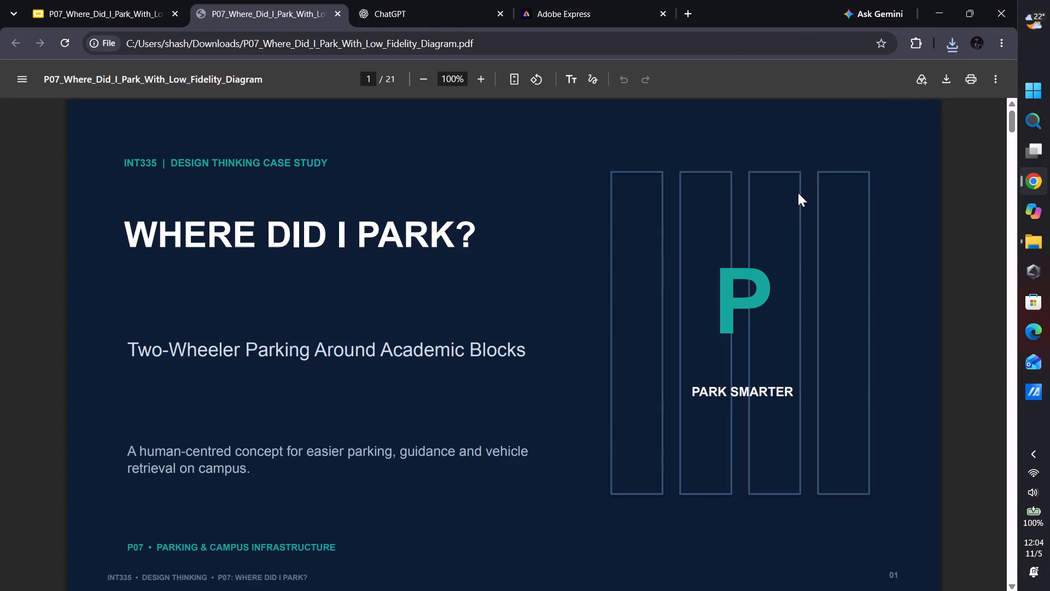
Page through the exported PDF from the title slide to the Key takeaways slide to check every page.
{"action": "key", "text": "Right"}
{"action": "key", "text": "Right"}
{"action": "key", "text": "Right"}
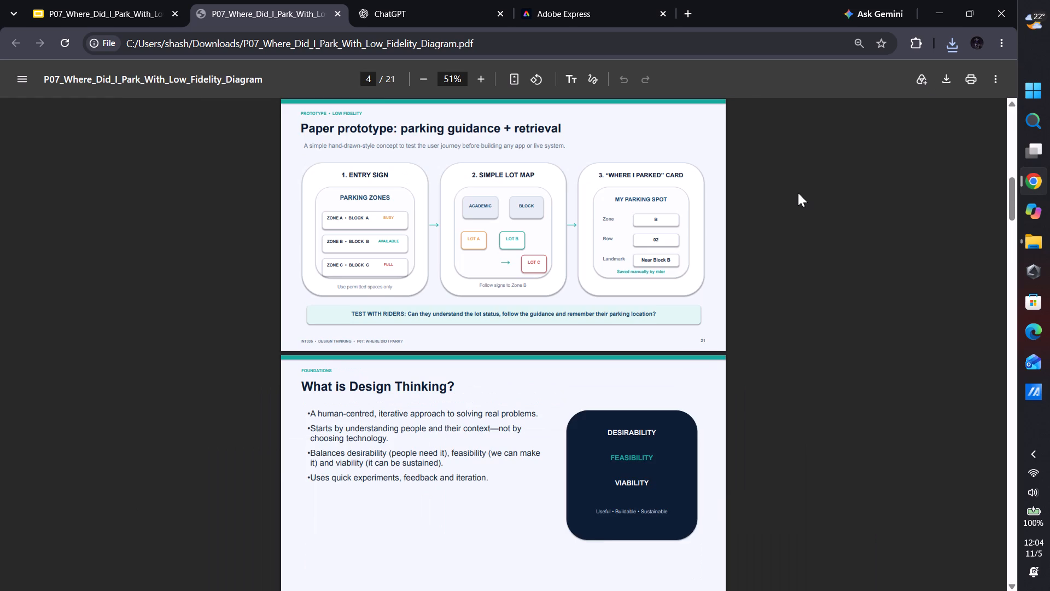
{"action": "key", "text": "Right"}
{"action": "key", "text": "Right"}
{"action": "key", "text": "Right"}
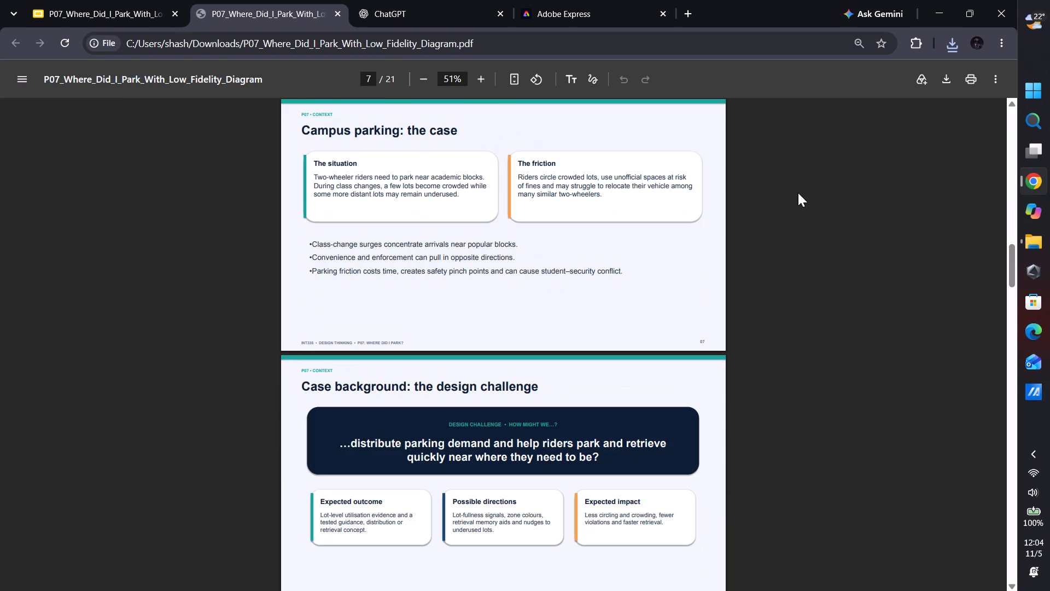
{"action": "key", "text": "Right"}
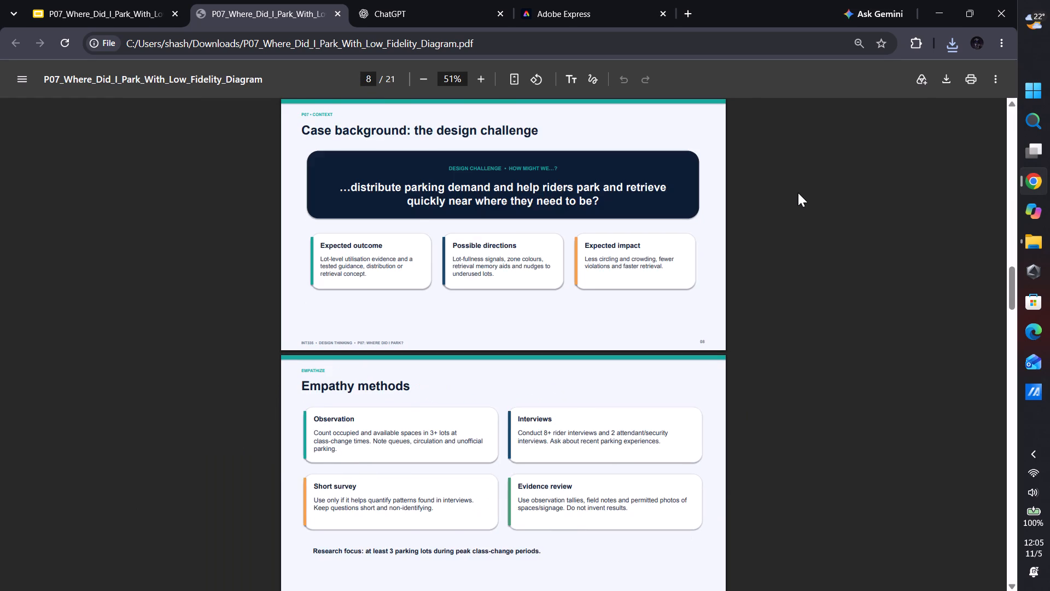
{"action": "key", "text": "Right"}
{"action": "key", "text": "Right"}
{"action": "key", "text": "Right"}
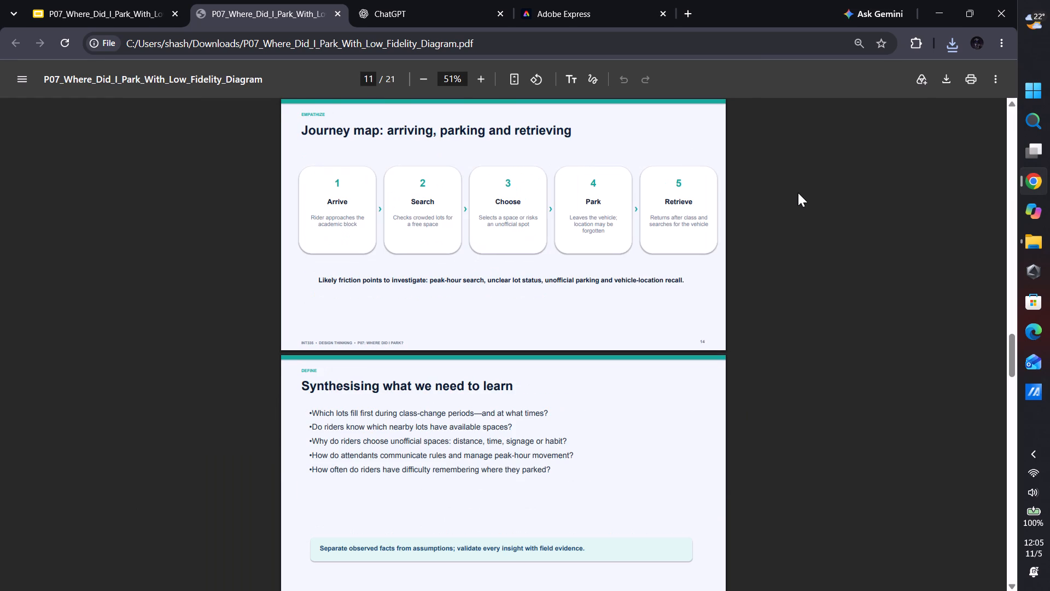
{"action": "key", "text": "Right"}
{"action": "key", "text": "Right"}
{"action": "key", "text": "Right"}
{"action": "key", "text": "Right"}
{"action": "key", "text": "Right"}
{"action": "key", "text": "Right"}
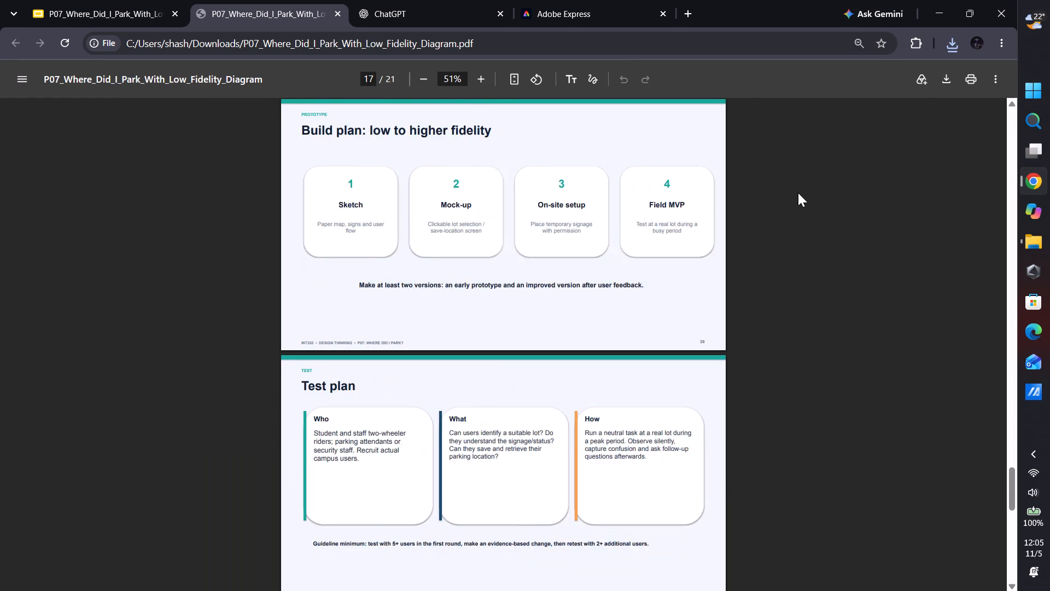
{"action": "key", "text": "Right"}
{"action": "key", "text": "Right"}
{"action": "key", "text": "Right"}
{"action": "key", "text": "Right"}
{"action": "key", "text": "Right"}
{"action": "key", "text": "Right"}
{"action": "key", "text": "Right"}
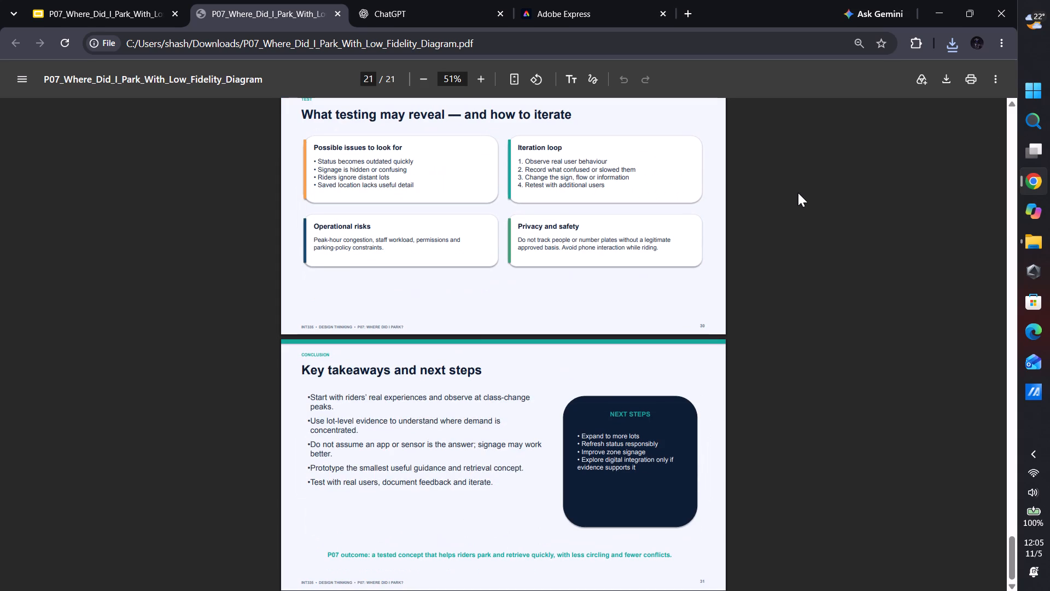